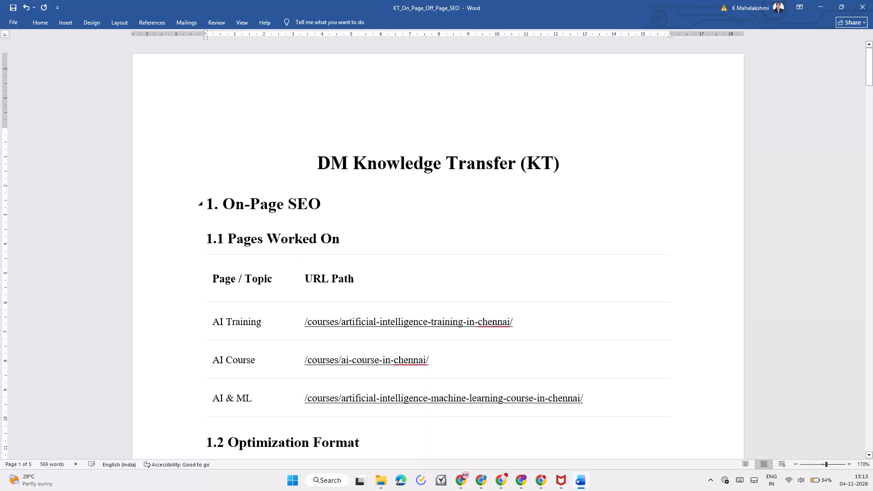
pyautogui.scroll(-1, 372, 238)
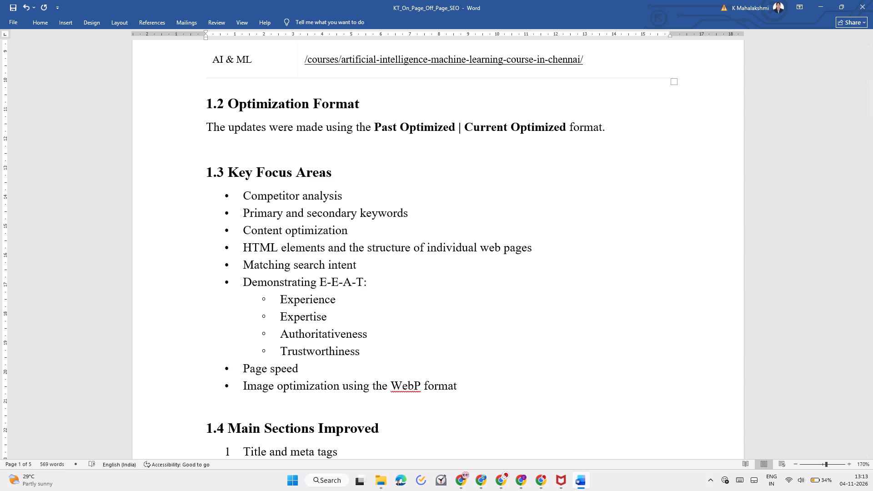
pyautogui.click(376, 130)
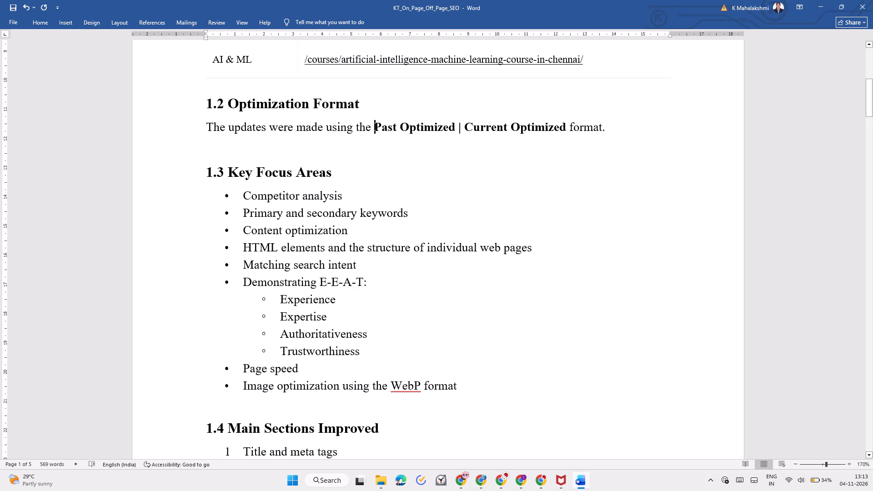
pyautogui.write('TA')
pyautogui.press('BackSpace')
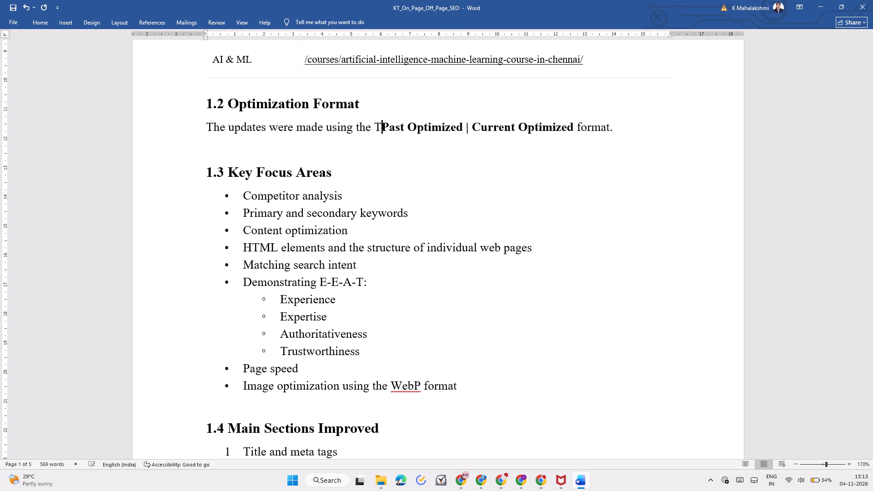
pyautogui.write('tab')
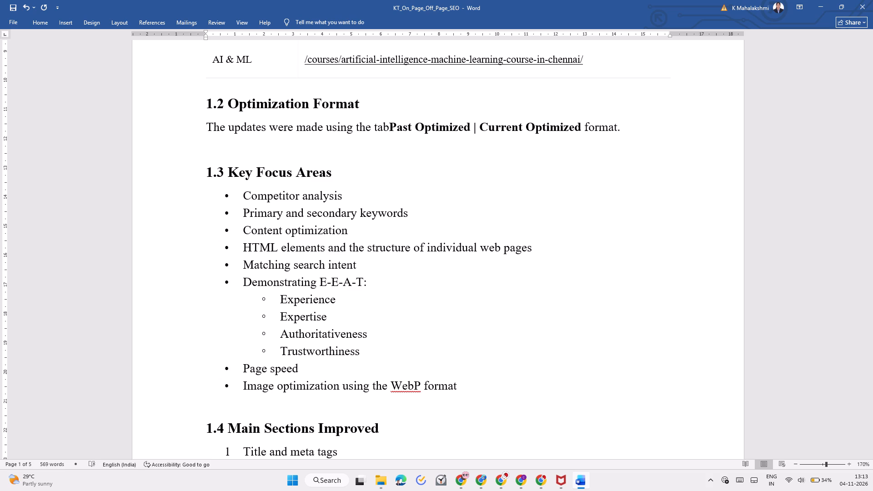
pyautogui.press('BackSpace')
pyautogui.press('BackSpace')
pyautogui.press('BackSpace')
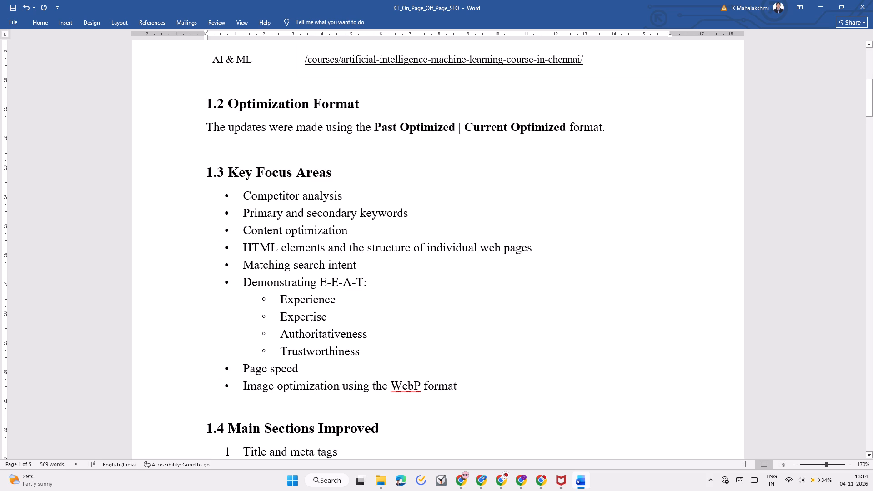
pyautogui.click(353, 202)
# Apply 1.0 line spacing to the "DM Knowledge Transfer (KT)" title and remove the space before its paragraph.
pyautogui.scroll(6, 353, 202)
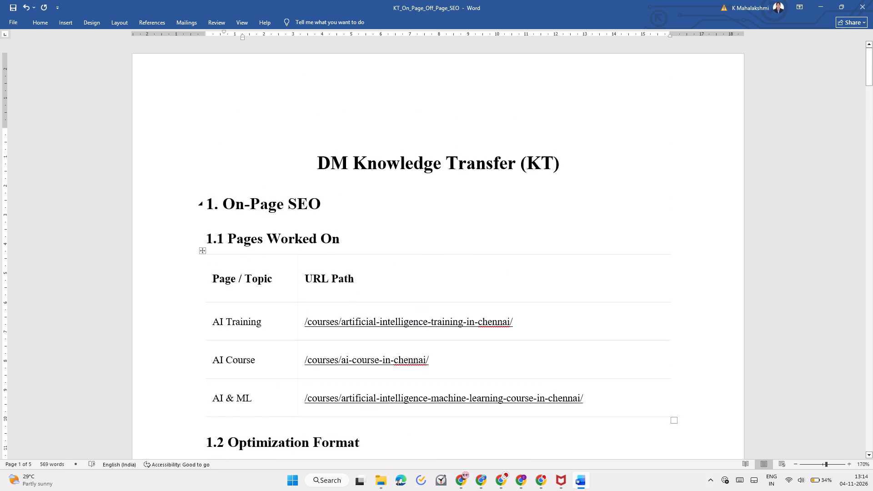
pyautogui.click(351, 113)
pyautogui.moveTo(574, 165); pyautogui.dragTo(465, 154)
pyautogui.moveTo(465, 154); pyautogui.dragTo(320, 168)
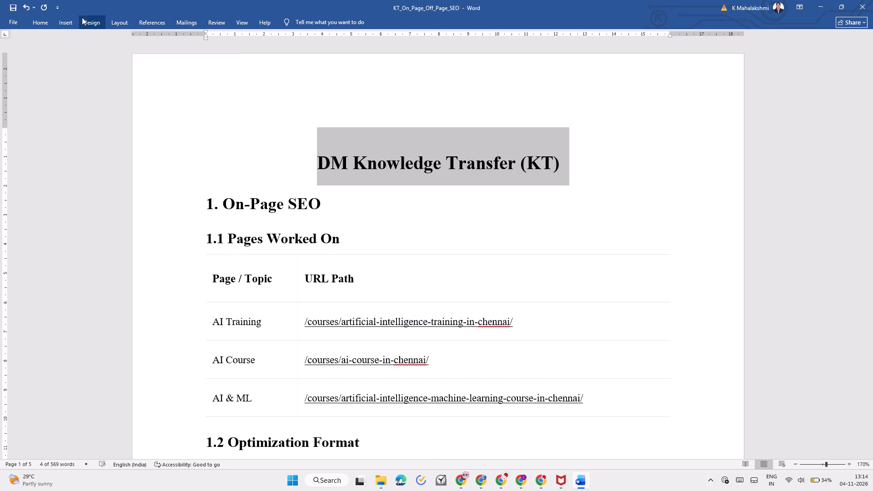
pyautogui.click(46, 23)
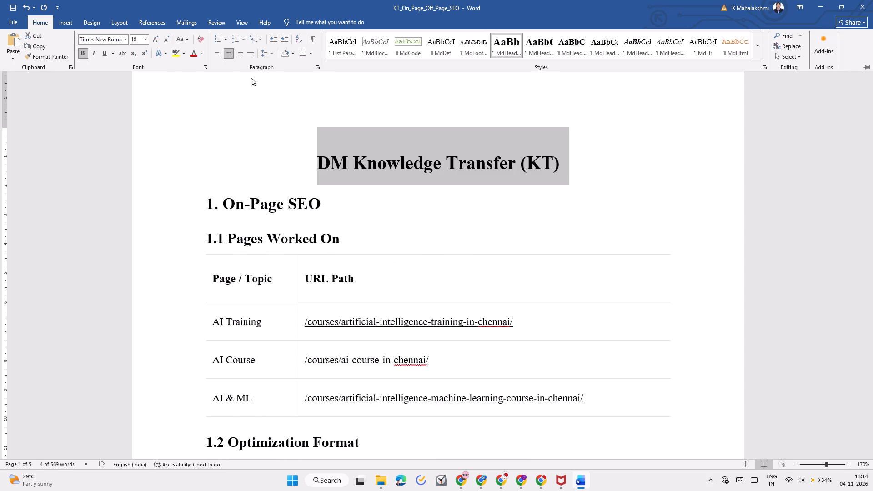
pyautogui.click(268, 57)
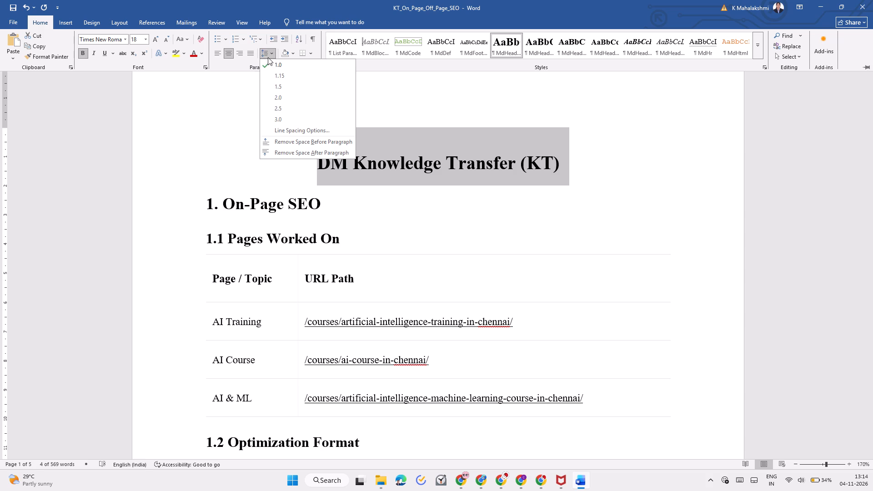
pyautogui.click(272, 65)
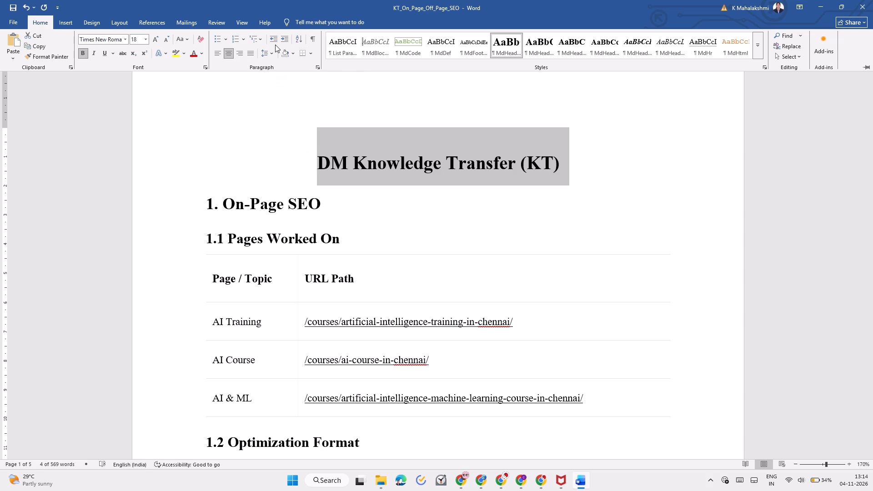
pyautogui.click(268, 50)
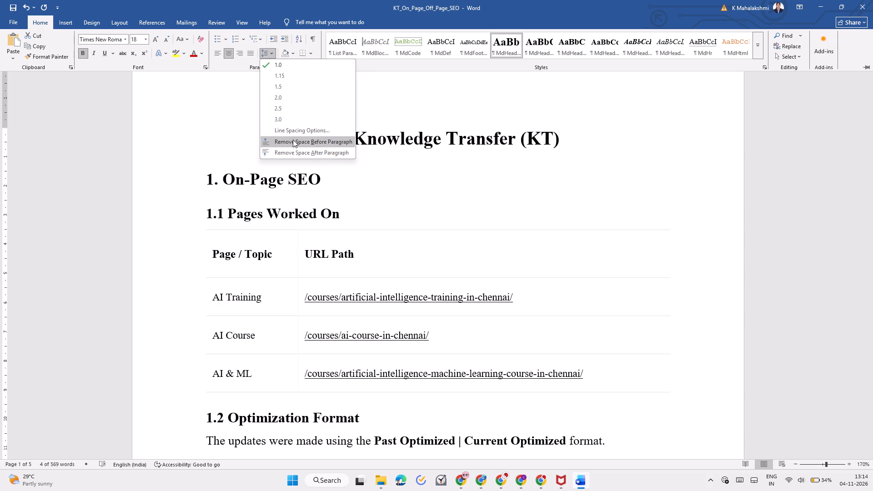
pyautogui.click(293, 140)
pyautogui.click(304, 136)
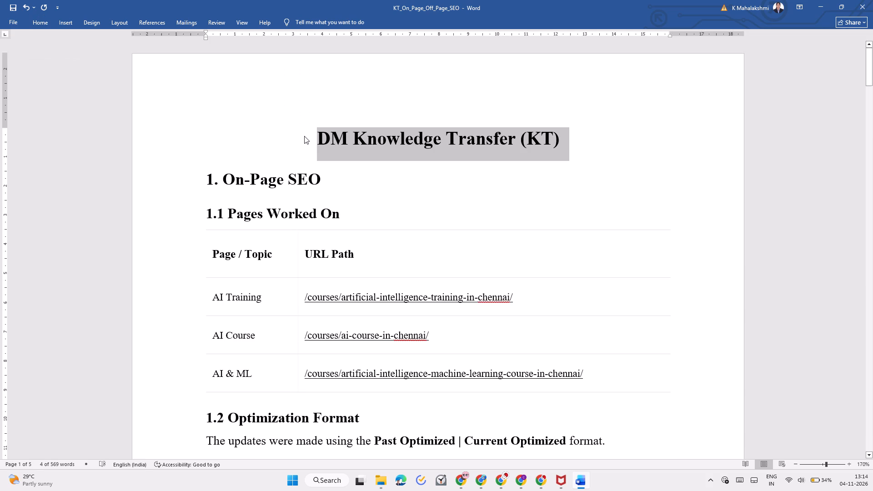
pyautogui.scroll(2, 304, 136)
pyautogui.click(358, 138)
pyautogui.click(327, 210)
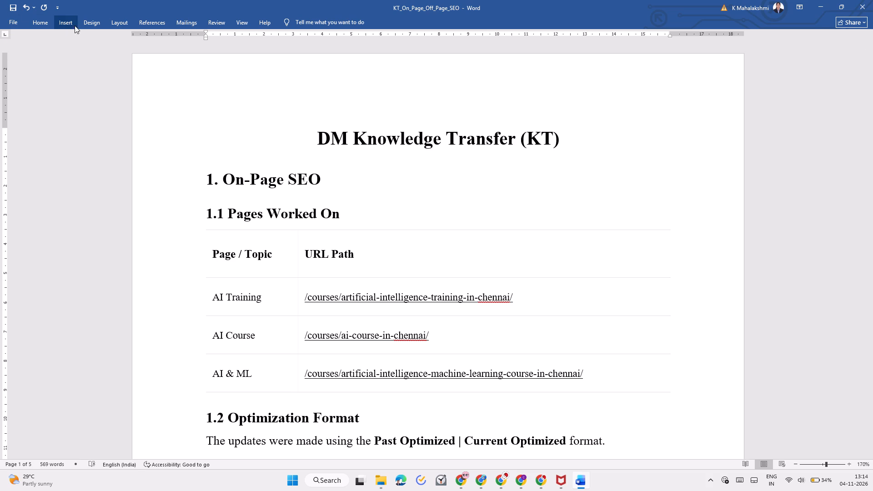
# Remove the space after the "DM Knowledge Transfer (KT)" title paragraph.
pyautogui.moveTo(54, 26); pyautogui.dragTo(46, 26)
pyautogui.click(46, 26)
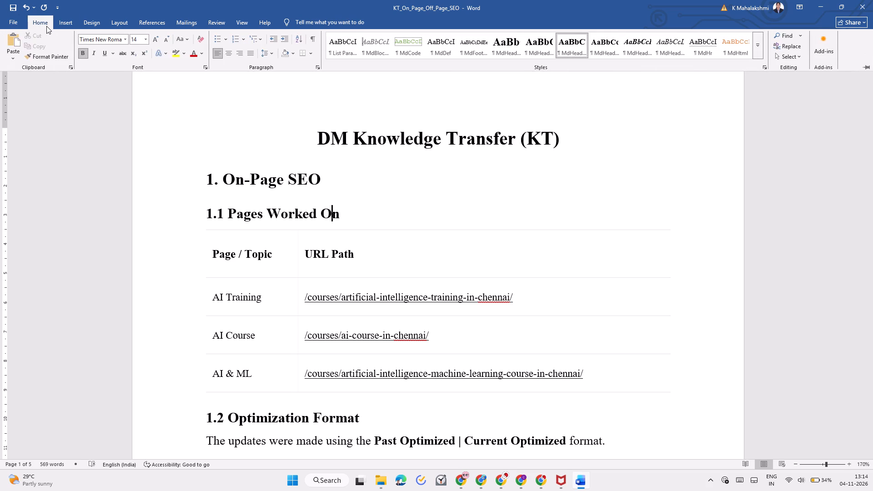
pyautogui.click(315, 139)
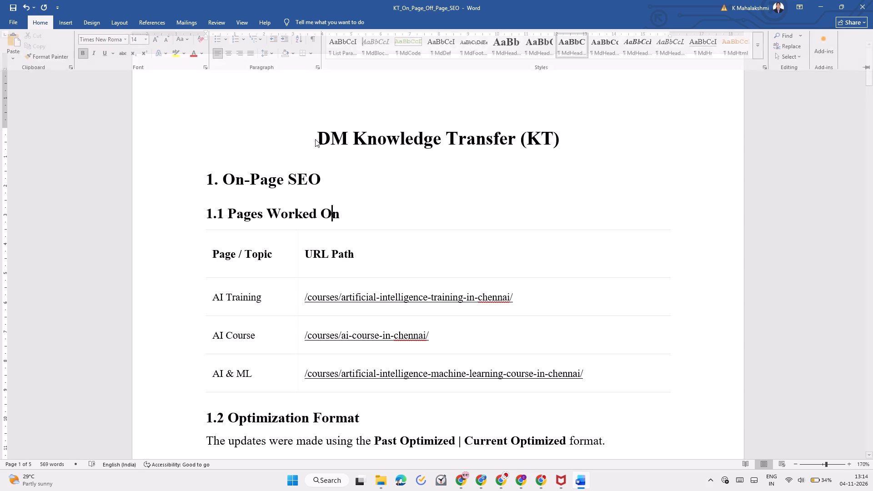
pyautogui.moveTo(320, 139); pyautogui.dragTo(627, 147)
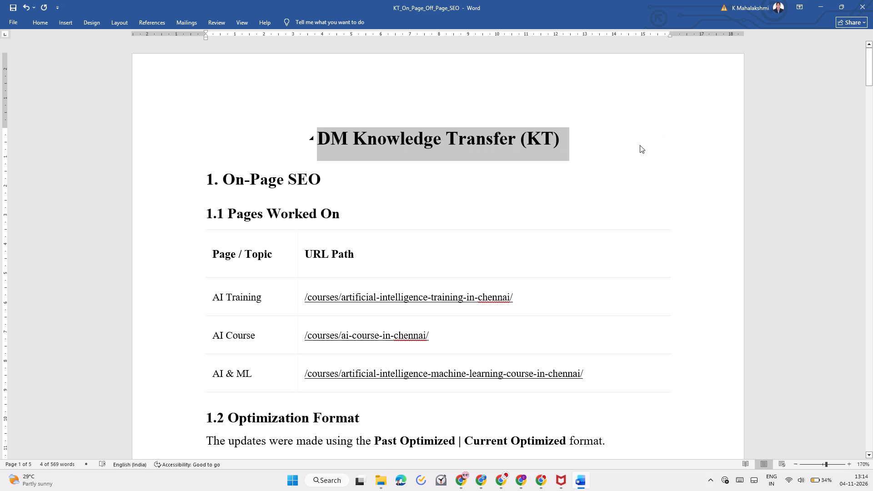
pyautogui.click(45, 23)
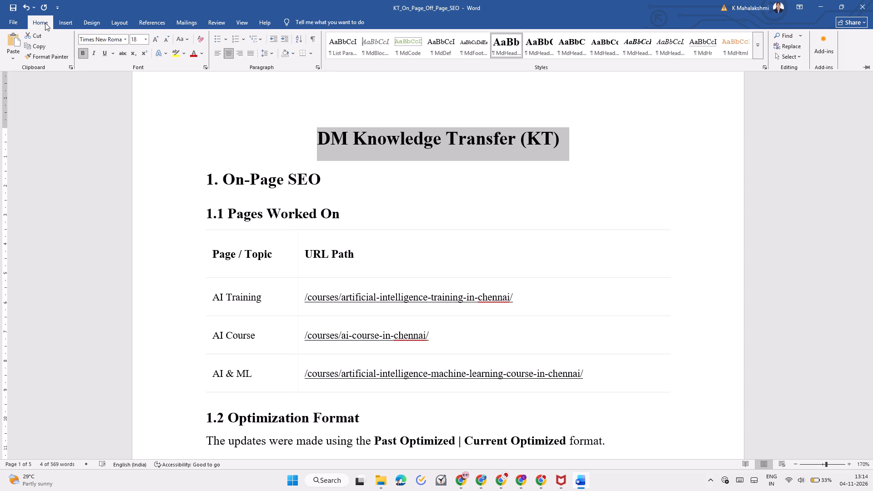
pyautogui.click(269, 51)
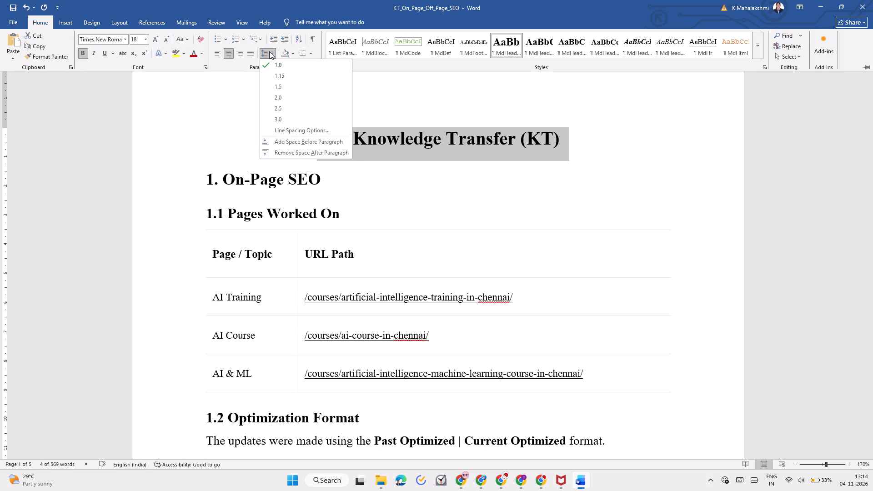
pyautogui.click(304, 156)
pyautogui.click(319, 137)
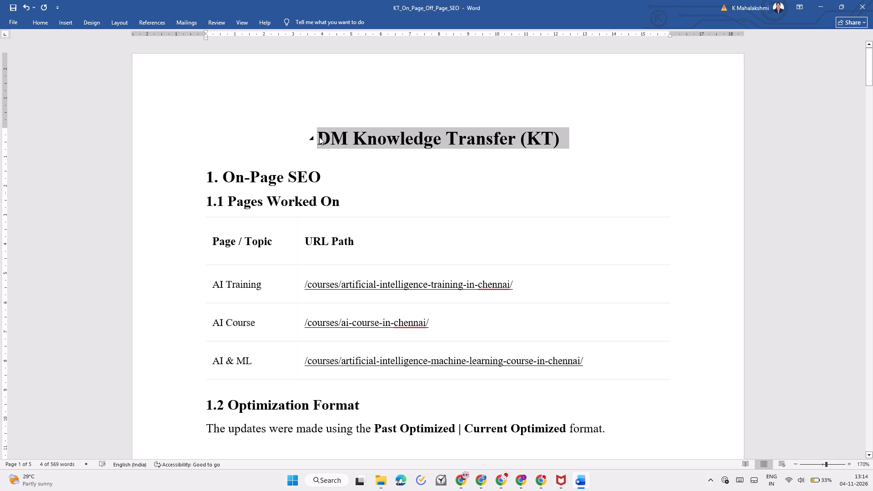
pyautogui.click(332, 184)
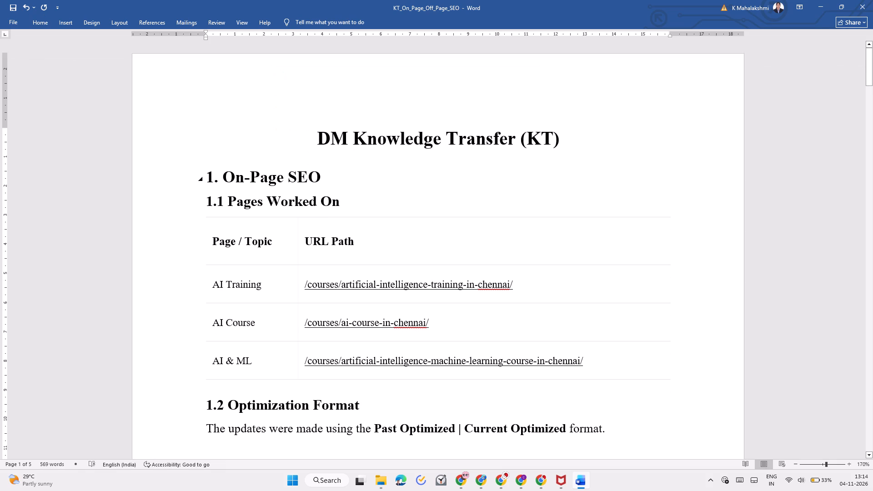
# Delete the extra blank lines above and below the divider line that precedes the "3. Blog SEO" heading.
pyautogui.scroll(-1, 332, 184)
pyautogui.scroll(1, 332, 184)
pyautogui.scroll(-1, 332, 184)
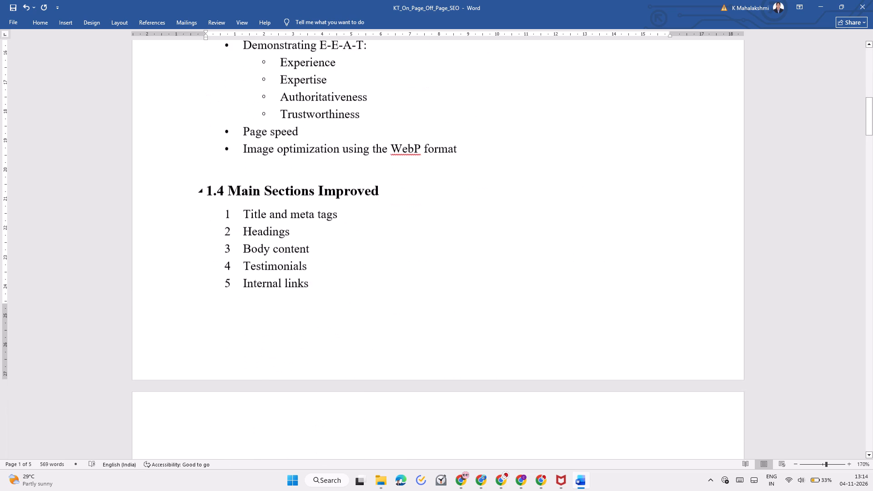
pyautogui.scroll(-3, 332, 184)
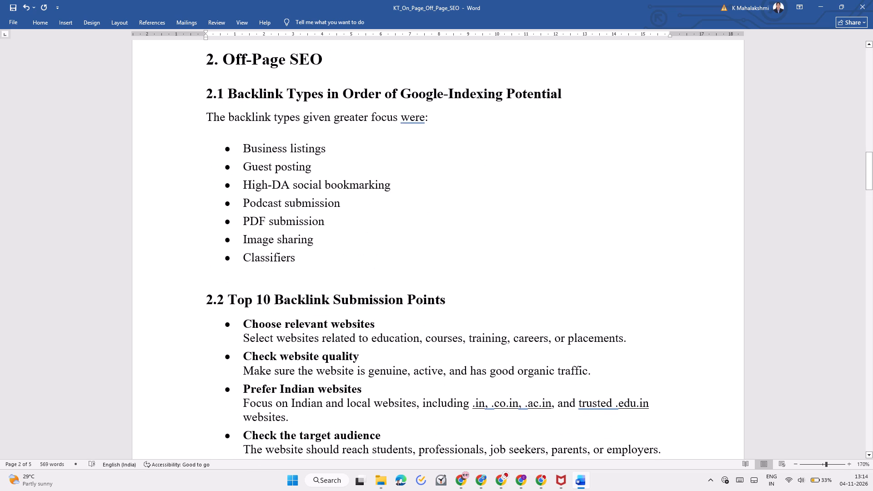
pyautogui.scroll(-4, 332, 184)
pyautogui.click(310, 168)
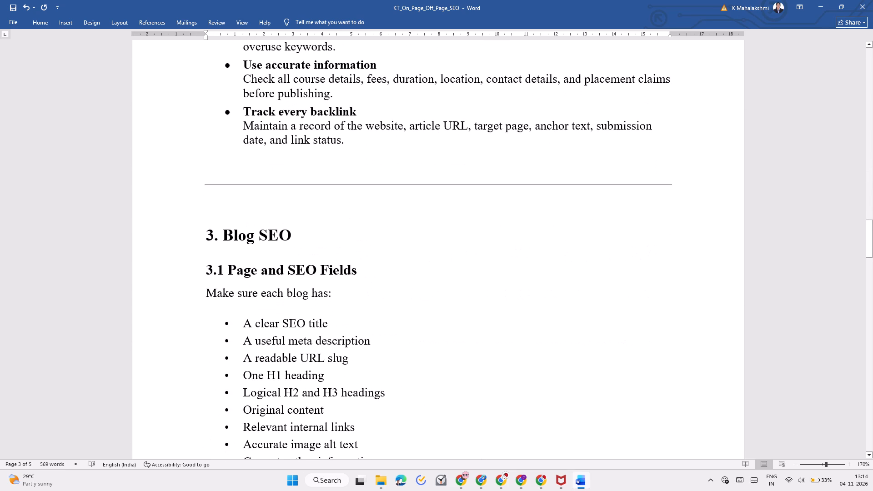
pyautogui.press('BackSpace')
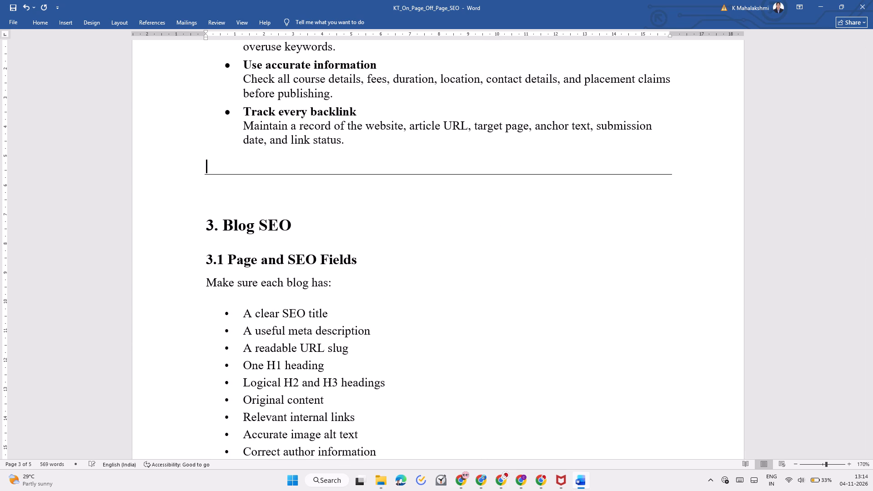
pyautogui.press('Down')
pyautogui.press('Down')
pyautogui.press('BackSpace')
# Insert a blank line above the "Report given by" heading after section 3.2 and prefix the heading with "4.0".
pyautogui.scroll(-1, 323, 208)
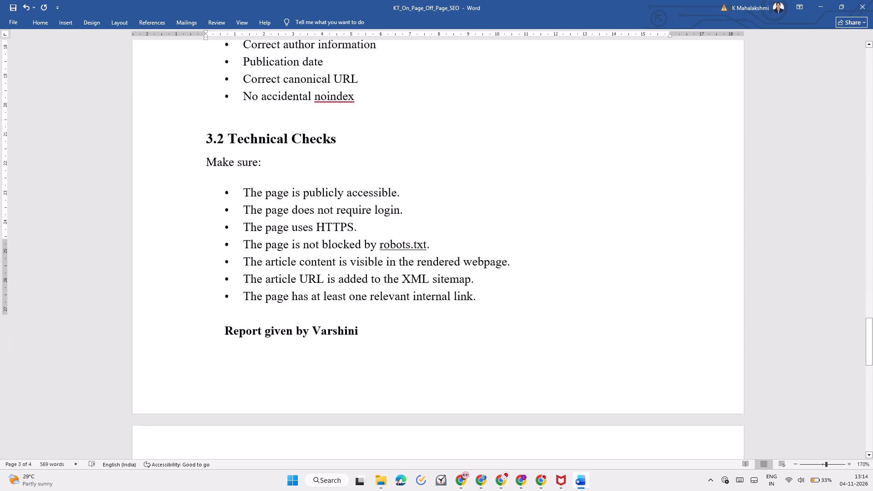
pyautogui.scroll(1, 323, 208)
pyautogui.scroll(-1, 323, 208)
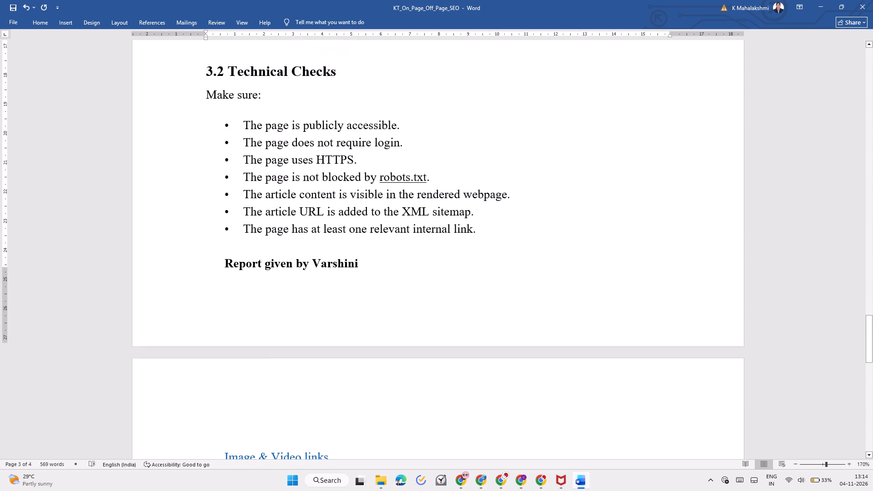
pyautogui.click(221, 247)
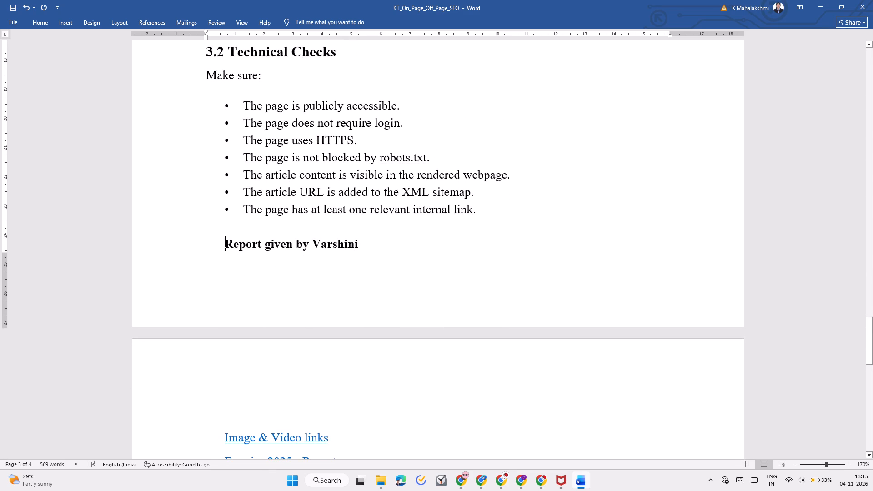
pyautogui.press('Return')
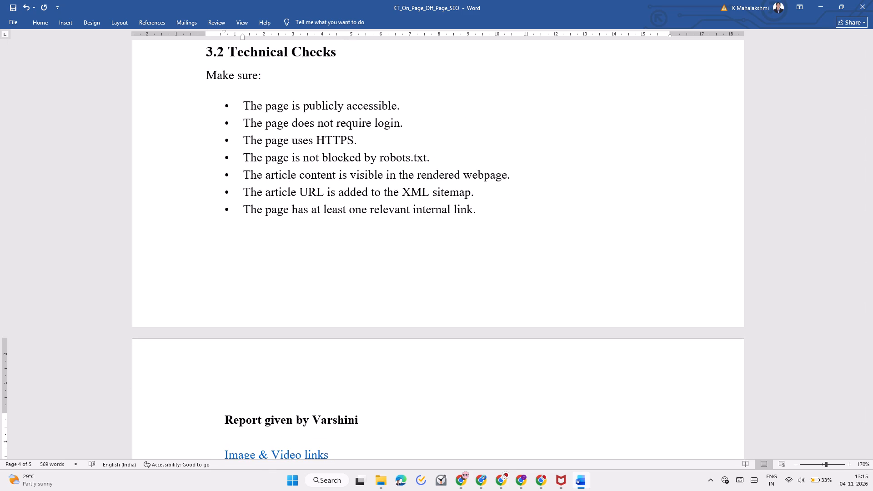
pyautogui.write('4.0')
pyautogui.press('space')
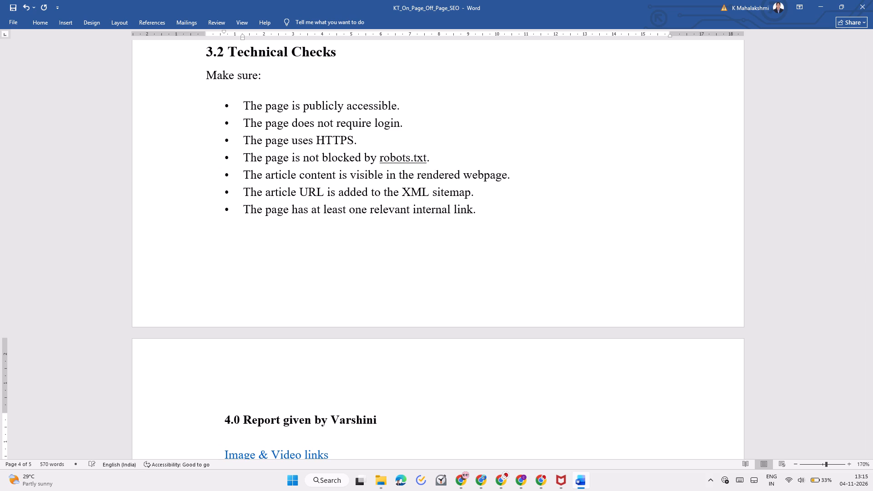
# Set the font size of the "4.0 Report given by" heading to 14.
pyautogui.scroll(1, 270, 148)
pyautogui.scroll(-1, 246, 239)
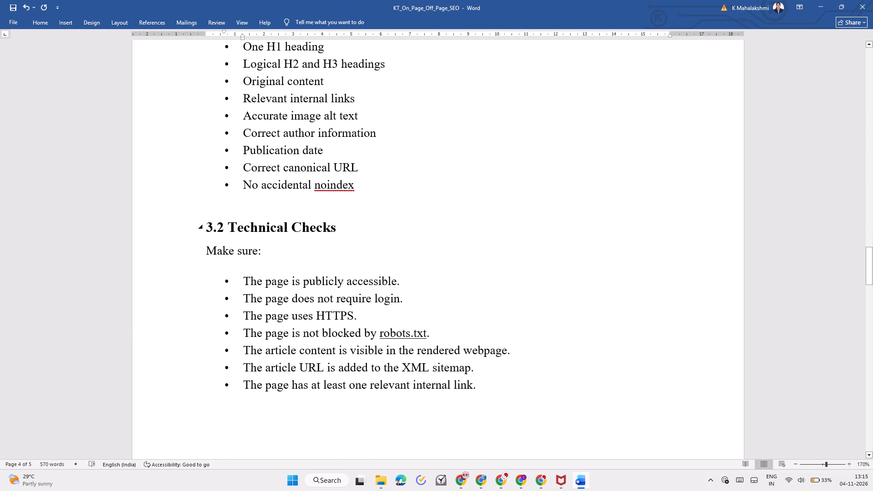
pyautogui.click(248, 226)
pyautogui.moveTo(211, 228); pyautogui.dragTo(289, 232)
pyautogui.click(289, 232)
pyautogui.scroll(-2, 289, 232)
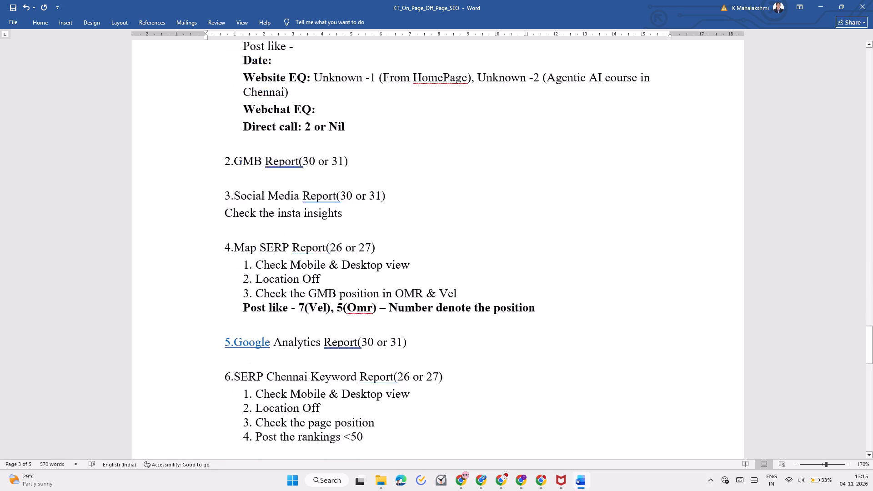
pyautogui.scroll(1, 289, 235)
pyautogui.scroll(-1, 299, 240)
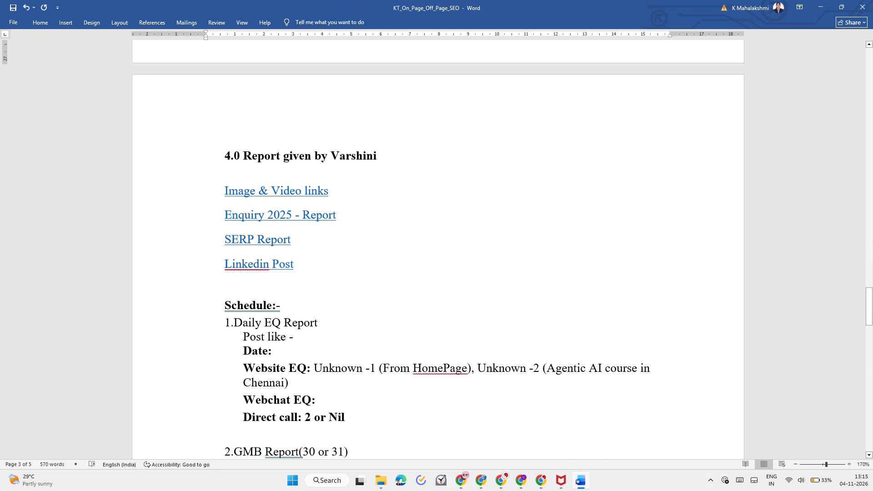
pyautogui.moveTo(381, 160); pyautogui.dragTo(222, 162)
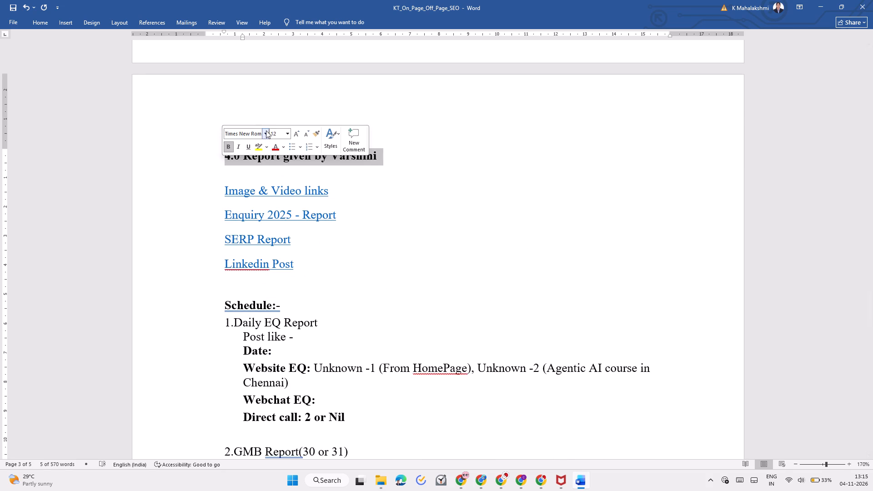
pyautogui.click(277, 131)
pyautogui.press('BackSpace')
pyautogui.write('14')
pyautogui.press('Return')
pyautogui.click(341, 316)
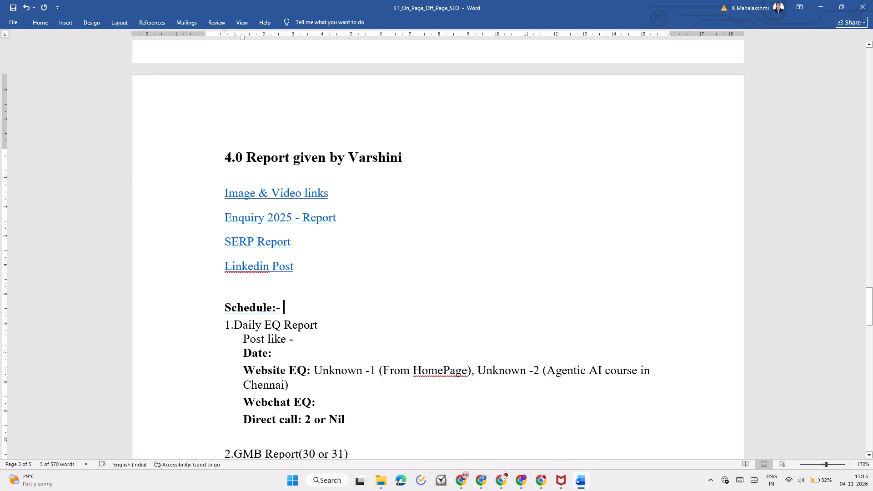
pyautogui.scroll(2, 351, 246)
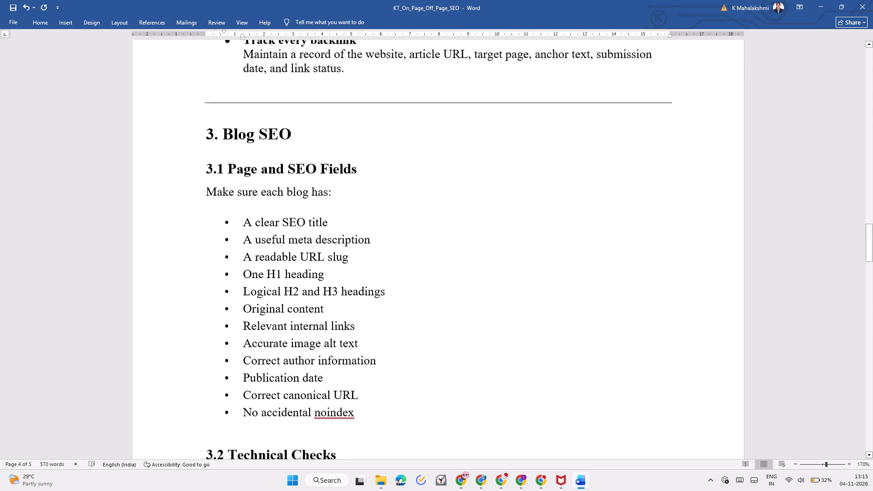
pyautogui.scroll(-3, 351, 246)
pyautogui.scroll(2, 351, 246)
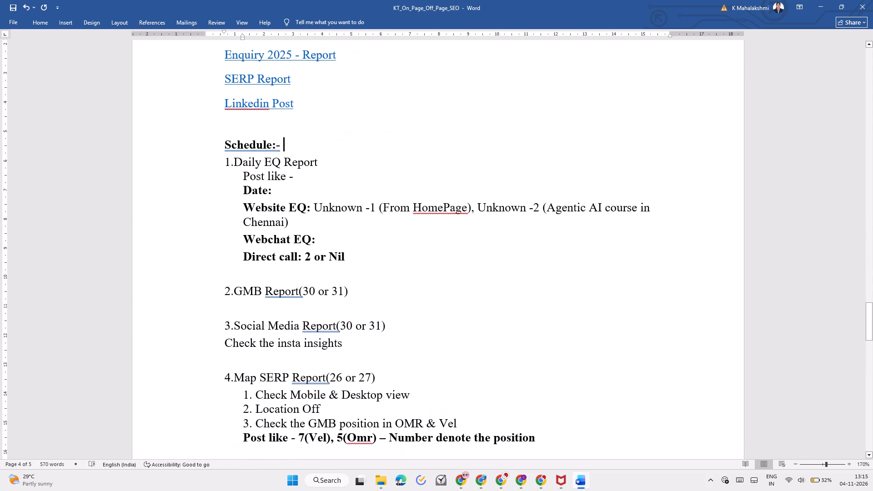
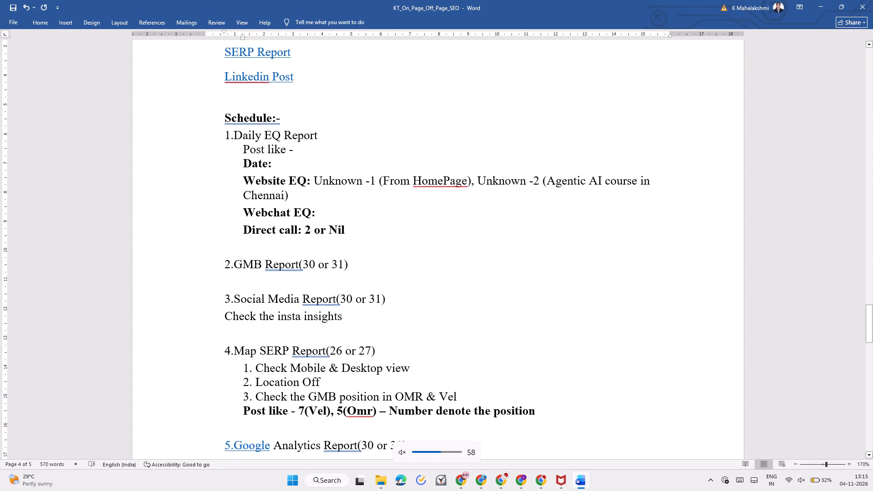
# Add the heading "What are the outcomes that I have done:" on the last page, below the Speed Test Report link.
pyautogui.scroll(-1, 334, 305)
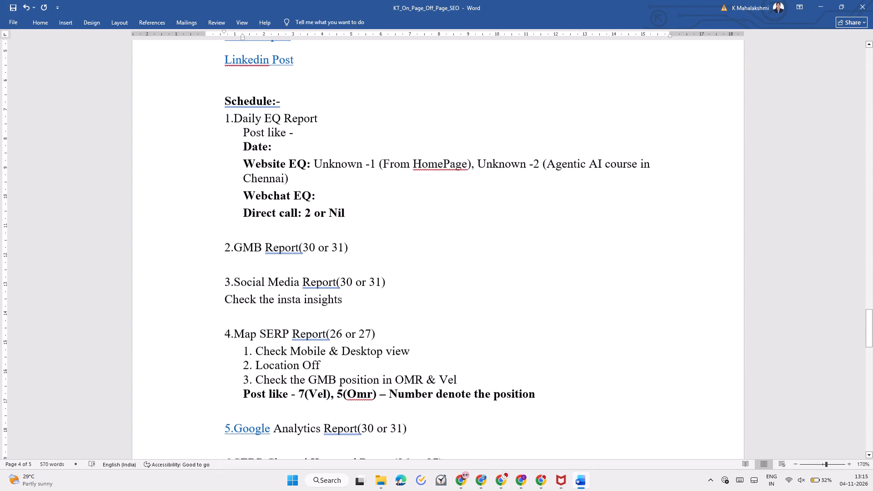
pyautogui.scroll(-2, 334, 305)
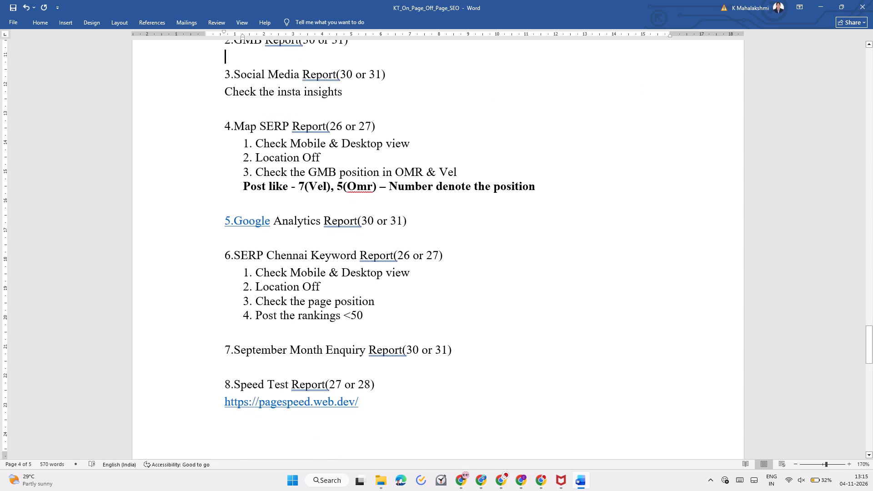
pyautogui.scroll(-1, 334, 305)
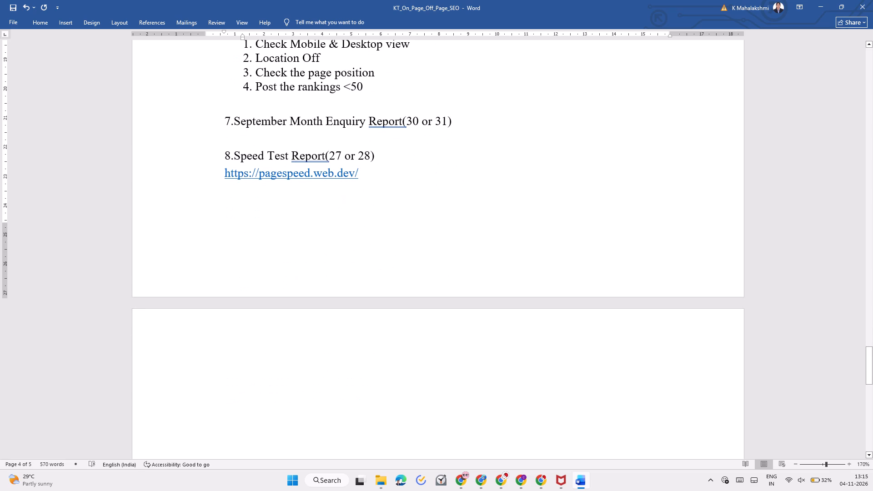
pyautogui.scroll(1, 334, 305)
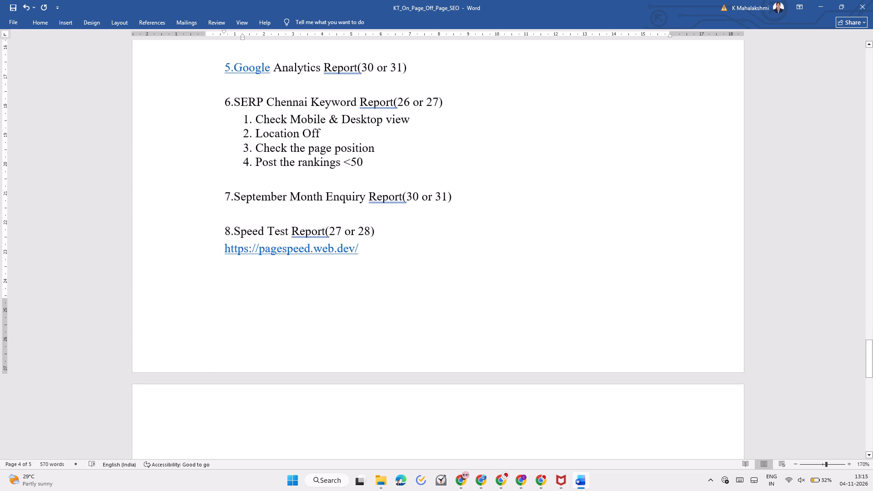
pyautogui.click(340, 270)
pyautogui.press('Return')
pyautogui.press('Return')
pyautogui.press('Return')
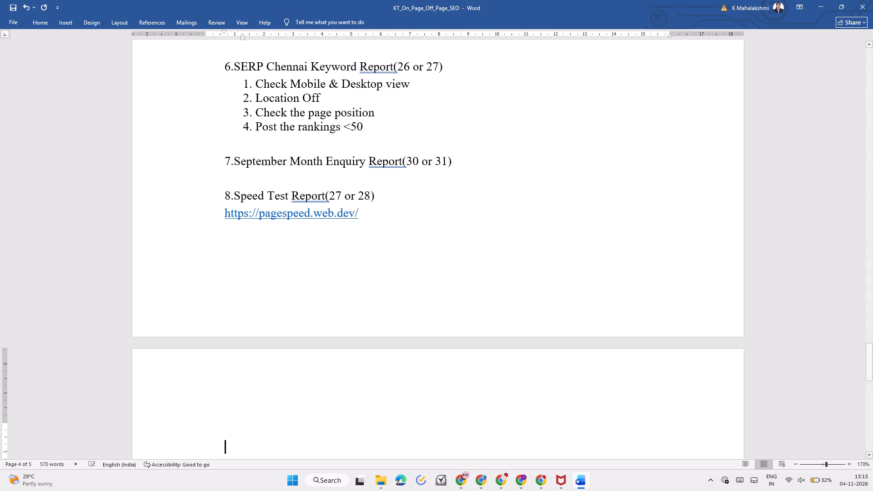
pyautogui.press('BackSpace')
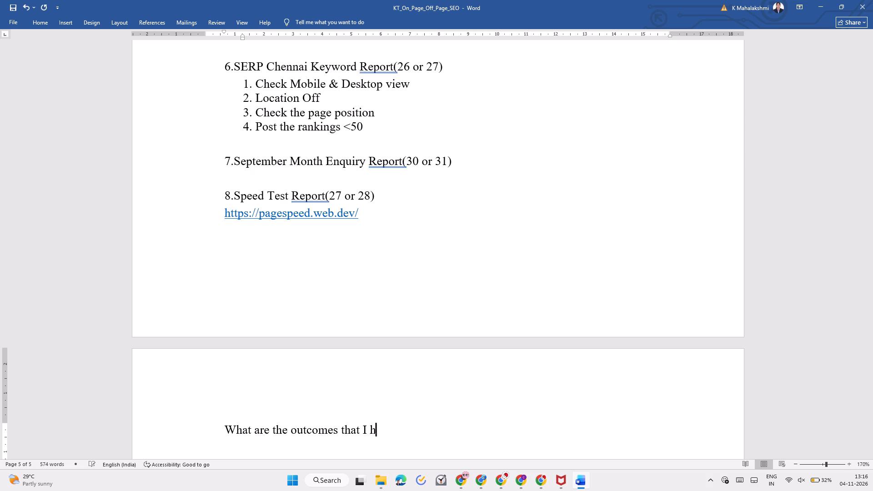
# Add the subheading "SEO:" and the line "I have updated the complete on-page content for the AI-ML Page from scratch" below the outcomes heading.
pyautogui.press('Return')
pyautogui.scroll(-1, 336, 290)
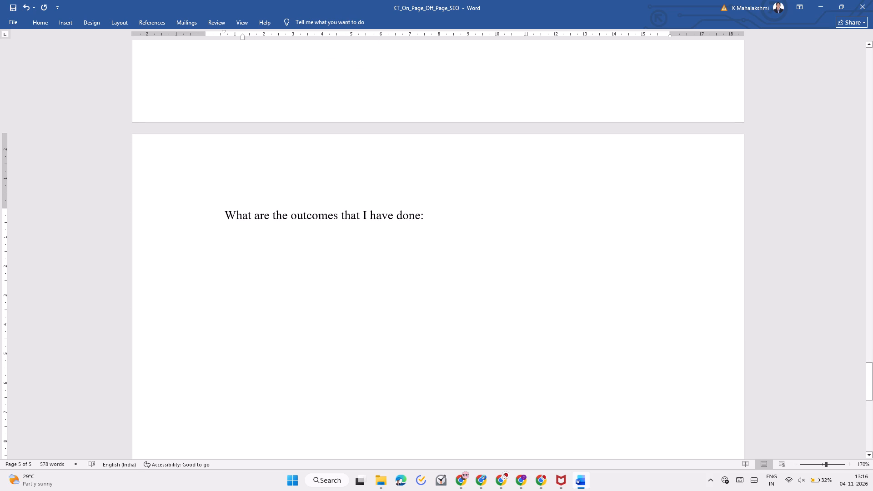
pyautogui.press('Return')
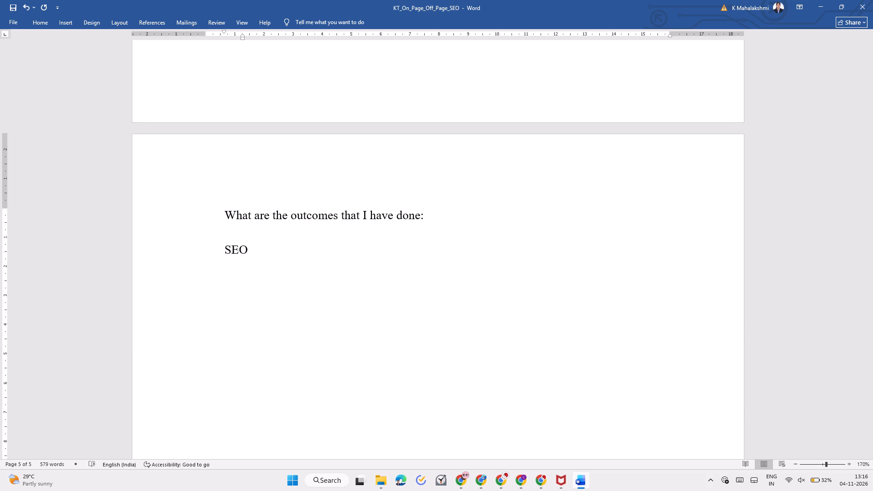
pyautogui.press('Return')
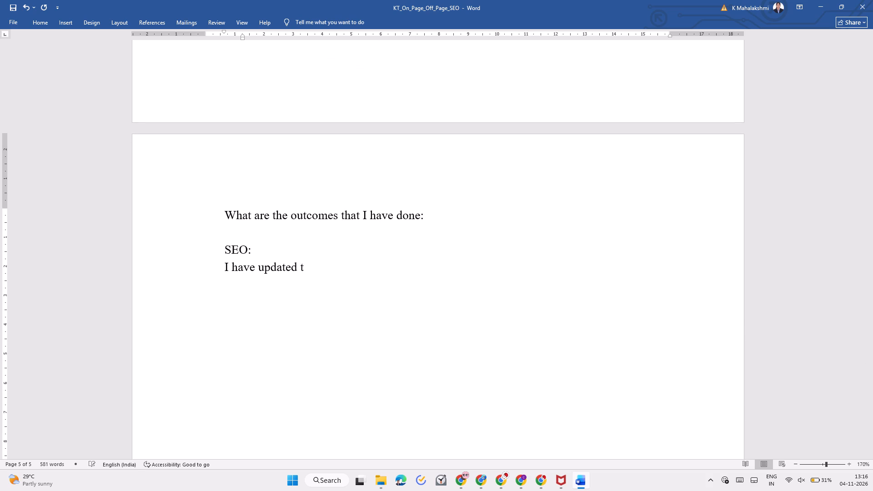
pyautogui.write('complete on-page content for the')
pyautogui.press('space')
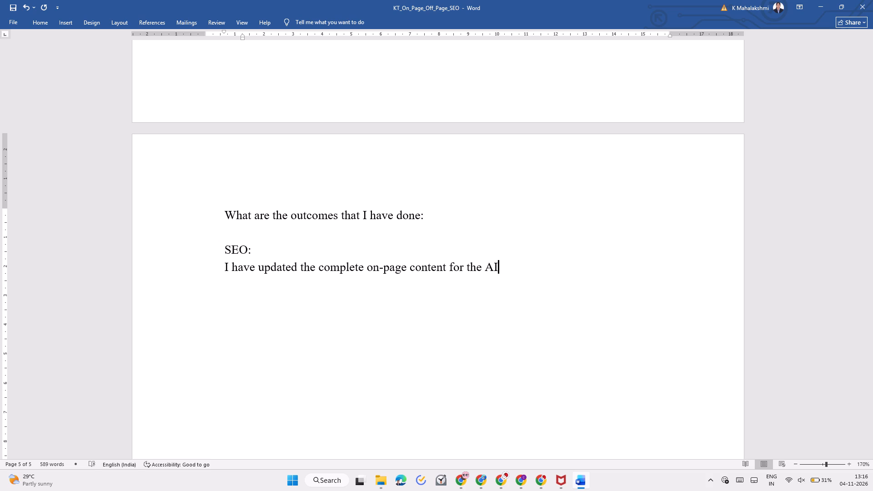
pyautogui.press('m')
pyautogui.press('BackSpace')
pyautogui.write('-ML')
pyautogui.press('space')
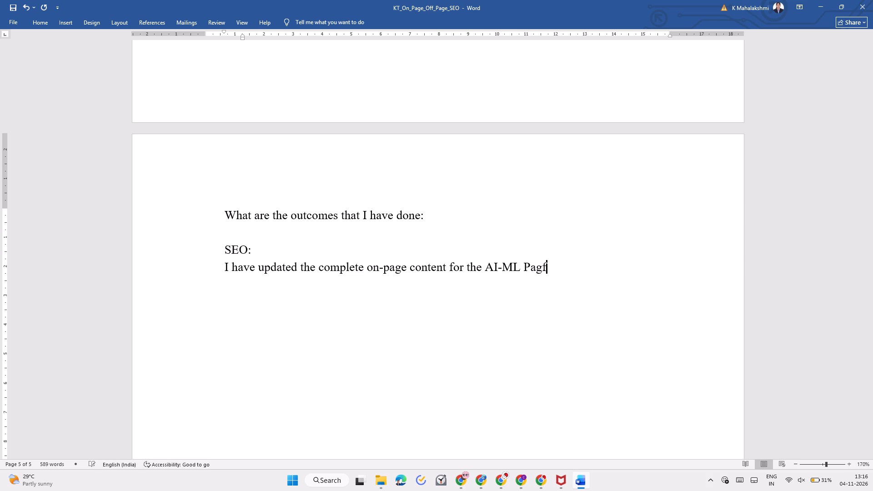
pyautogui.press('BackSpace')
pyautogui.write('e from c')
pyautogui.press('BackSpace')
pyautogui.write('scrach')
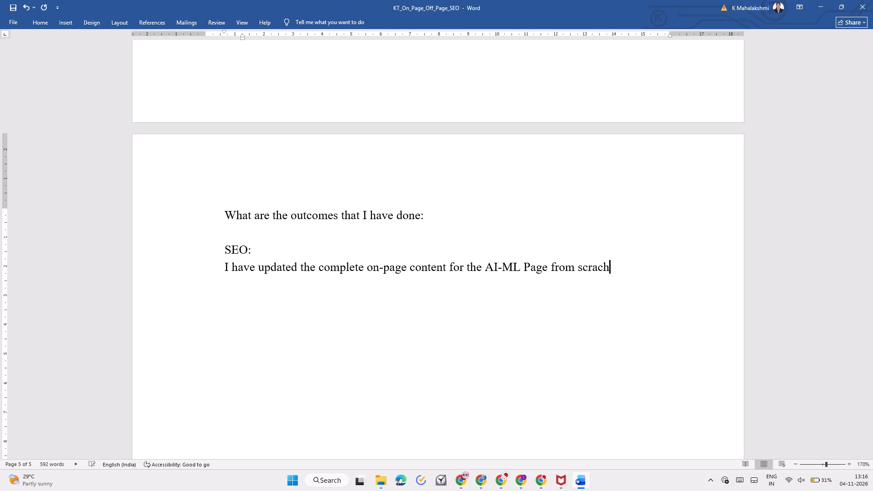
pyautogui.press('Return')
pyautogui.press('BackSpace')
pyautogui.press('BackSpace')
# Add the line "Current ranking is in Top 1 postion" directly below the AI-ML Page sentence.
pyautogui.press('Return')
pyautogui.press('r')
pyautogui.press('BackSpace')
pyautogui.write('urrent rankings i')
pyautogui.press('BackSpace')
pyautogui.press('BackSpace')
pyautogui.press('BackSpace')
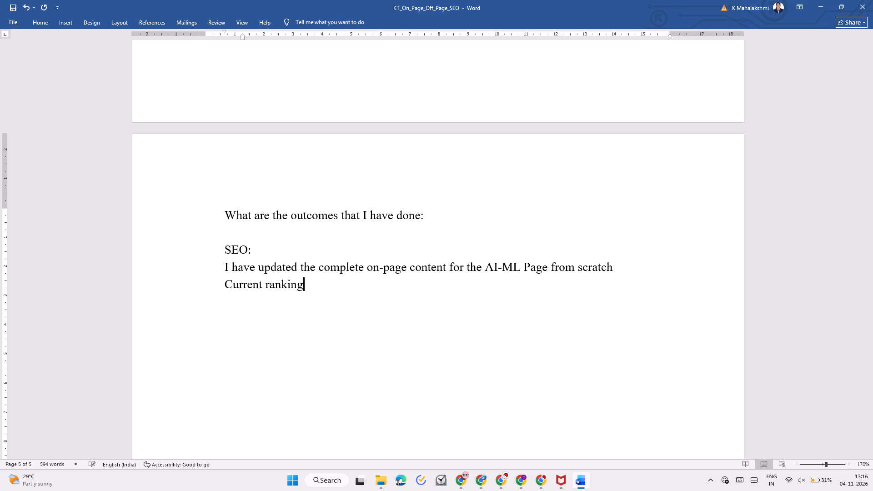
pyautogui.press('space')
pyautogui.write('is in')
pyautogui.press('space')
pyautogui.write('postt')
pyautogui.press('BackSpace')
pyautogui.write('ion')
# Leave a blank line after the ranking line and write "I have updated the few on-page content".
pyautogui.press('Return')
pyautogui.press('Return')
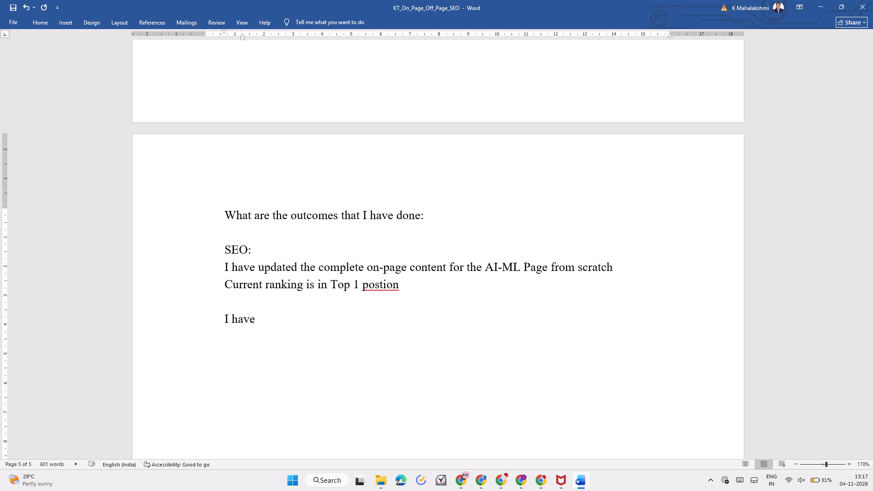
pyautogui.write('updated the')
pyautogui.press('space')
pyautogui.write('few on-page content')
pyautogui.press('space')
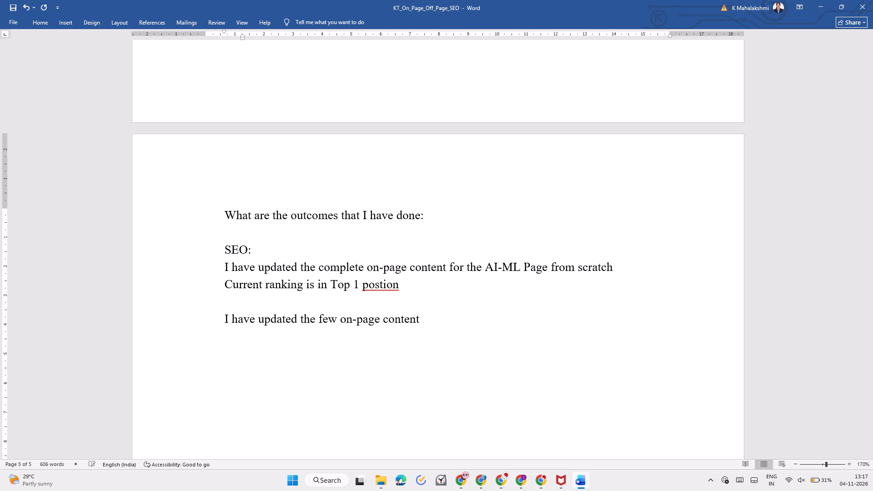
pyautogui.write('fr')
pyautogui.press('space')
pyautogui.press('BackSpace')
pyautogui.press('BackSpace')
pyautogui.press('BackSpace')
# Replace "the few" with "some of the" in the second on-page content sentence.
pyautogui.press('Left')
pyautogui.press('Left')
pyautogui.press('Left')
pyautogui.press('Left')
pyautogui.press('Left')
pyautogui.press('Left')
pyautogui.press('Left')
pyautogui.press('Left')
pyautogui.press('Left')
pyautogui.press('Left')
pyautogui.press('Left')
pyautogui.press('Left')
pyautogui.press('Left')
pyautogui.press('Left')
pyautogui.press('Left')
pyautogui.press('Left')
pyautogui.press('Left')
pyautogui.press('BackSpace')
pyautogui.press('BackSpace')
pyautogui.press('BackSpace')
pyautogui.press('BackSpace')
pyautogui.press('BackSpace')
pyautogui.press('BackSpace')
pyautogui.press('BackSpace')
pyautogui.write('some of')
pyautogui.press('space')
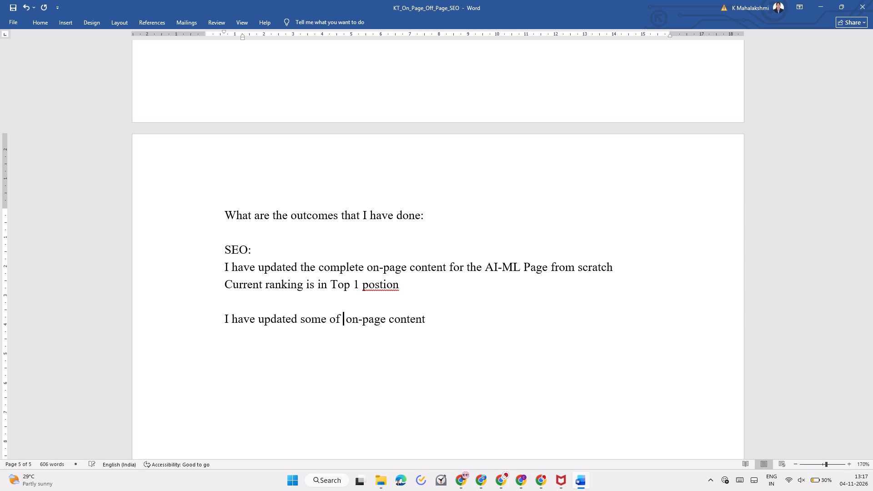
pyautogui.write('the')
pyautogui.press('space')
# Complete the second on-page content sentence with "for AI Course & Training Page.".
pyautogui.press('Right')
pyautogui.press('Right')
pyautogui.press('Right')
pyautogui.press('Right')
pyautogui.press('Right')
pyautogui.press('Right')
pyautogui.press('Right')
pyautogui.press('Right')
pyautogui.press('Right')
pyautogui.press('Right')
pyautogui.press('Right')
pyautogui.press('Right')
pyautogui.press('Right')
pyautogui.press('Right')
pyautogui.press('Right')
pyautogui.press('Right')
pyautogui.press('Right')
pyautogui.press('Right')
pyautogui.press('Right')
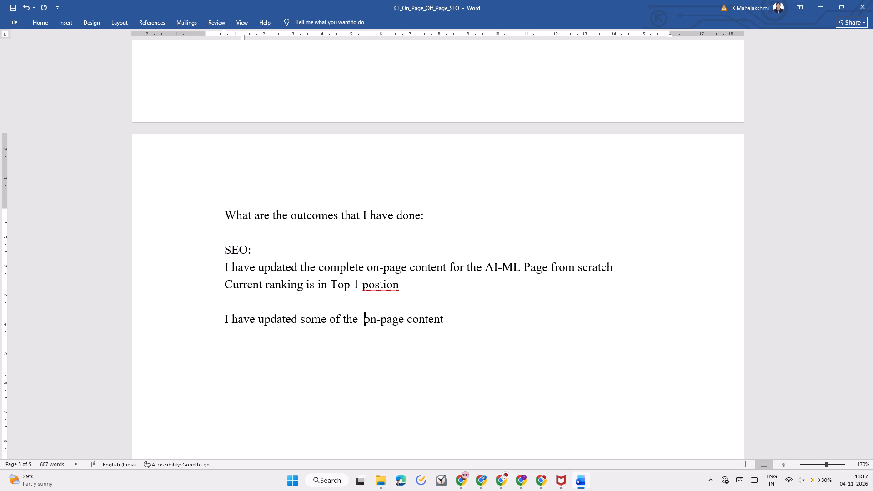
pyautogui.press('Left')
pyautogui.press('Left')
pyautogui.press('space')
pyautogui.press('BackSpace')
pyautogui.write('for')
pyautogui.press('space')
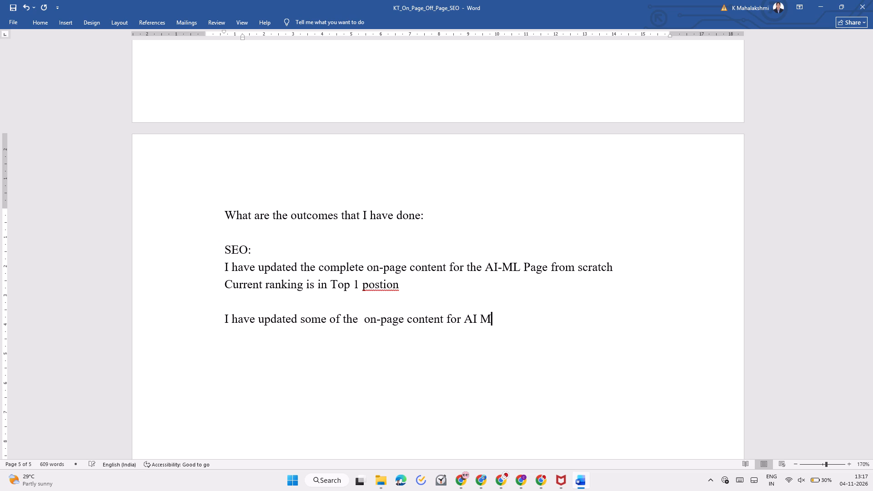
pyautogui.press('BackSpace')
pyautogui.write('&')
pyautogui.press('space')
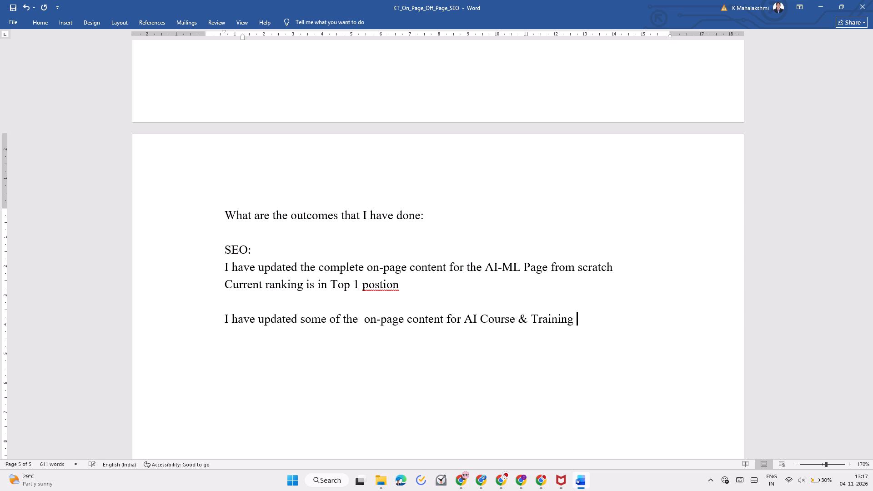
pyautogui.write('age.')
# Add the line "I have improved the rankings for both the page under 30 sites." directly below the AI Course & Training Page sentence.
pyautogui.hotkey('shift', 'Return')
pyautogui.press('BackSpace')
pyautogui.hotkey('shift', 'Return')
pyautogui.hotkey('shift', 'Return')
pyautogui.press('BackSpace')
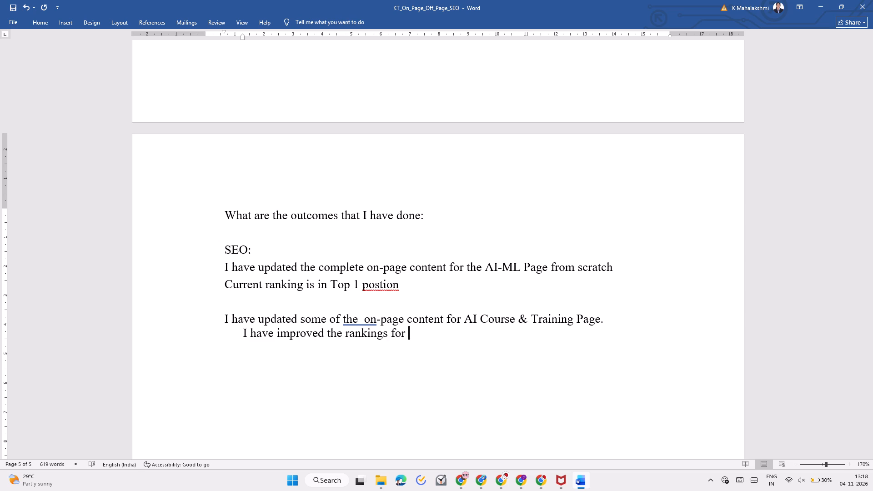
pyautogui.write('both the')
pyautogui.press('space')
pyautogui.write('page')
pyautogui.press('space')
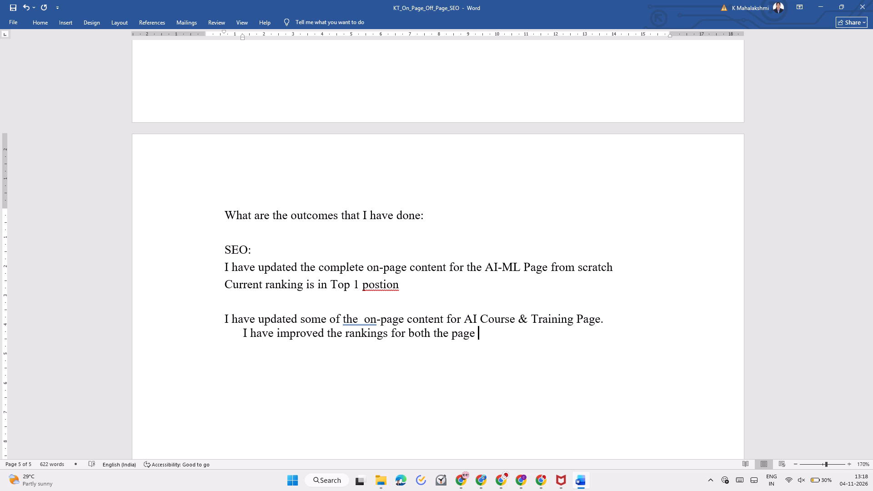
pyautogui.write('under')
pyautogui.press('space')
pyautogui.write('30 sites')
pyautogui.press('space')
pyautogui.press('BackSpace')
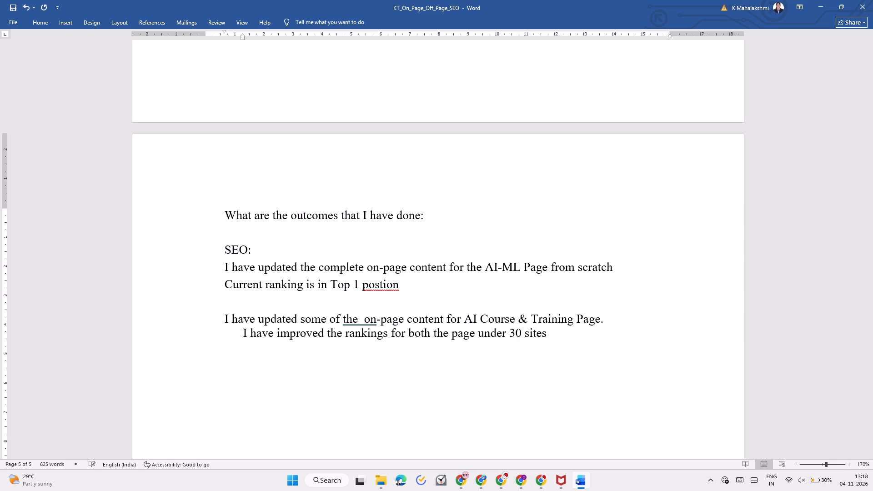
pyautogui.press('.')
pyautogui.hotkey('shift', 'Return')
# Replace "under" with "<" directly before "30 sites" in the rankings sentence.
pyautogui.press('BackSpace')
pyautogui.press('Left')
pyautogui.press('Left')
pyautogui.press('Left')
pyautogui.press('Left')
pyautogui.press('Left')
pyautogui.press('Left')
pyautogui.press('Left')
pyautogui.press('Left')
pyautogui.press('Left')
pyautogui.press('Left')
pyautogui.press('BackSpace')
pyautogui.press('BackSpace')
pyautogui.press('BackSpace')
pyautogui.press('BackSpace')
pyautogui.press('BackSpace')
pyautogui.press('Right')
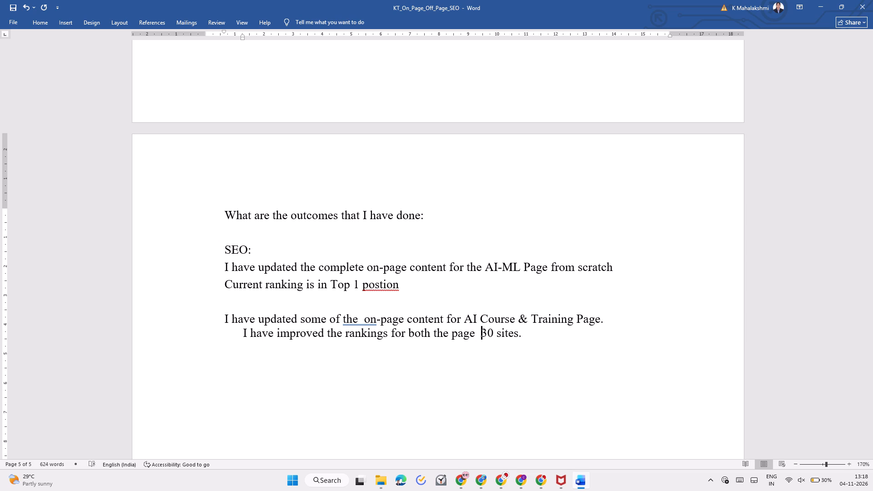
pyautogui.press('shift+less')
# Add three line breaks after the "<30 sites." sentence.
pyautogui.press('Right')
pyautogui.press('Right')
pyautogui.press('Right')
pyautogui.press('Right')
pyautogui.press('Right')
pyautogui.press('Right')
pyautogui.press('Right')
pyautogui.press('Right')
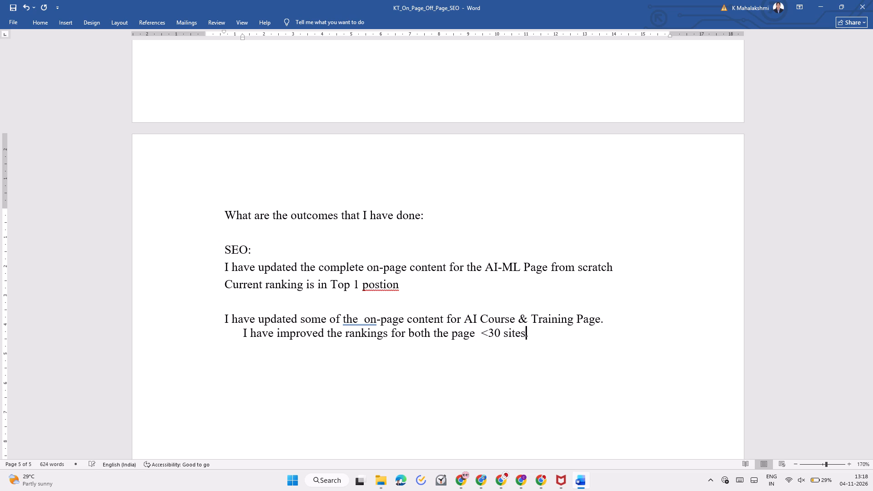
pyautogui.press('Right')
pyautogui.hotkey('shift', 'Return')
pyautogui.hotkey('shift', 'Return')
pyautogui.hotkey('shift', 'Return')
# Insert the subheading "On-page" on its own line directly below "SEO:".
pyautogui.click(332, 255)
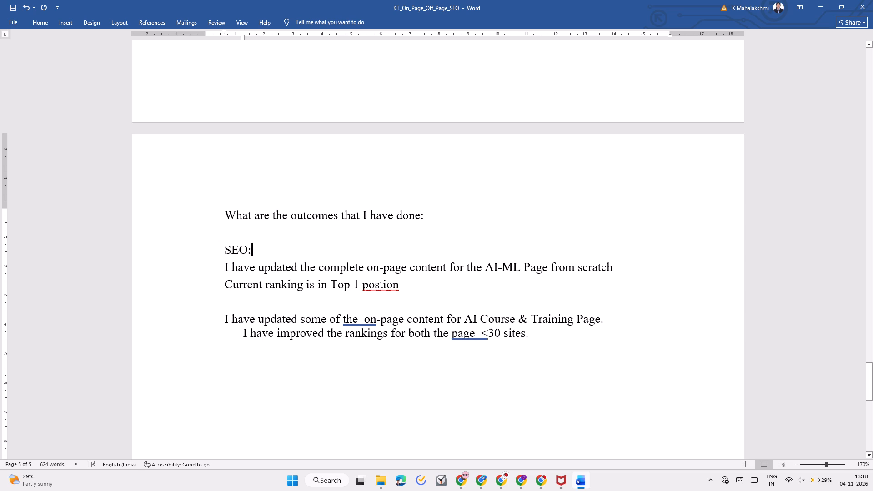
pyautogui.hotkey('shift', 'Return')
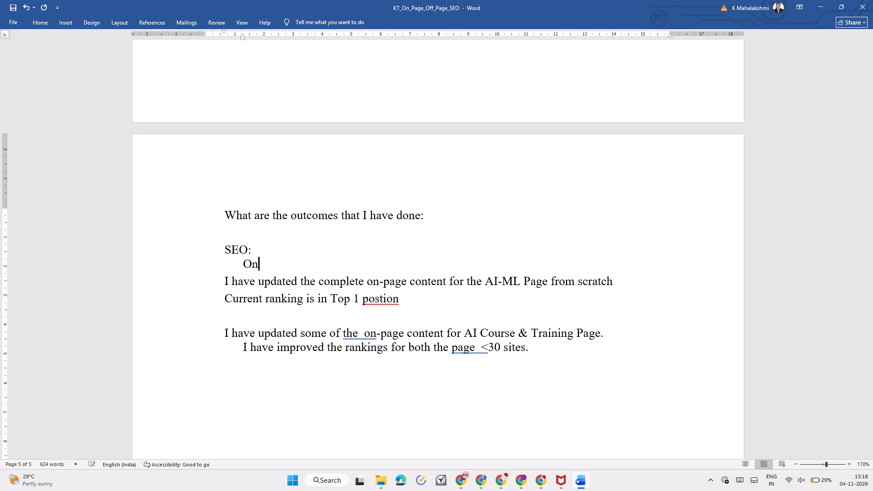
pyautogui.press('=')
pyautogui.press('BackSpace')
pyautogui.press('-')
pyautogui.write('AGE')
pyautogui.press('BackSpace')
pyautogui.press('BackSpace')
pyautogui.press('BackSpace')
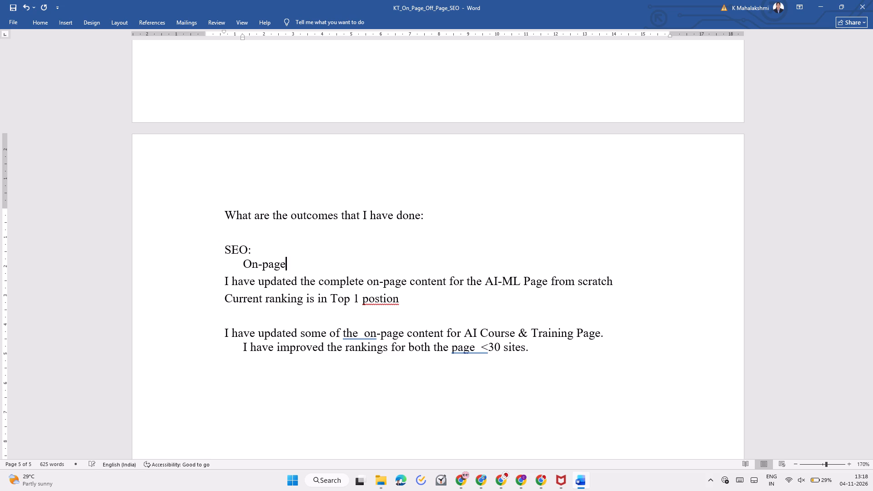
# Add the subheading "Off-page" below the rankings sentence, leaving one blank line between them.
pyautogui.press('Down')
pyautogui.press('Down')
pyautogui.press('Down')
pyautogui.press('Down')
pyautogui.press('Down')
pyautogui.press('Down')
pyautogui.press('Down')
pyautogui.write('ff-page')
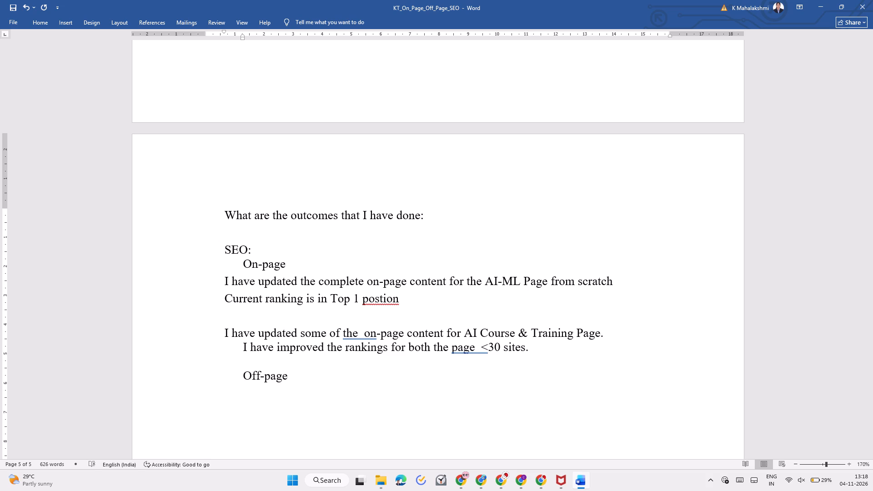
# Write "I have submitted more than 500+ Backlinks" on the line below the Off-page subheading.
pyautogui.hotkey('shift', 'Return')
pyautogui.press('BackSpace')
pyautogui.press('BackSpace')
pyautogui.press('BackSpace')
pyautogui.write('have updated t')
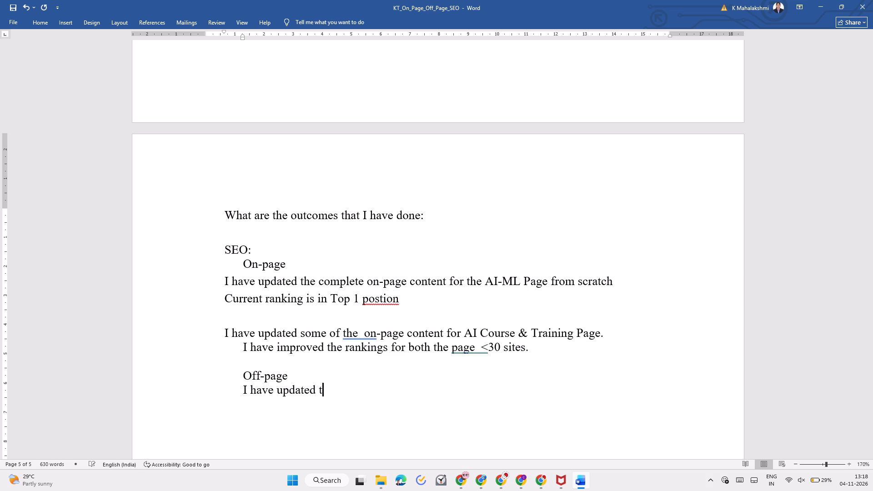
pyautogui.press('BackSpace')
pyautogui.press('BackSpace')
pyautogui.press('BackSpace')
pyautogui.press('BackSpace')
pyautogui.press('BackSpace')
pyautogui.press('BackSpace')
pyautogui.press('BackSpace')
pyautogui.press('BackSpace')
pyautogui.press('BackSpace')
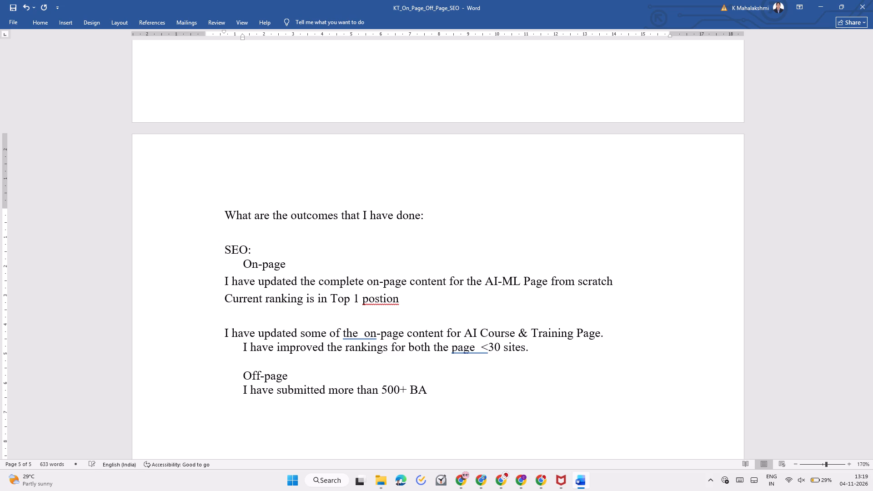
pyautogui.press('BackSpace')
pyautogui.press('BackSpace')
# Add the line "I have got the page indexed mainly in the SMB." below the backlinks line.
pyautogui.hotkey('shift', 'Return')
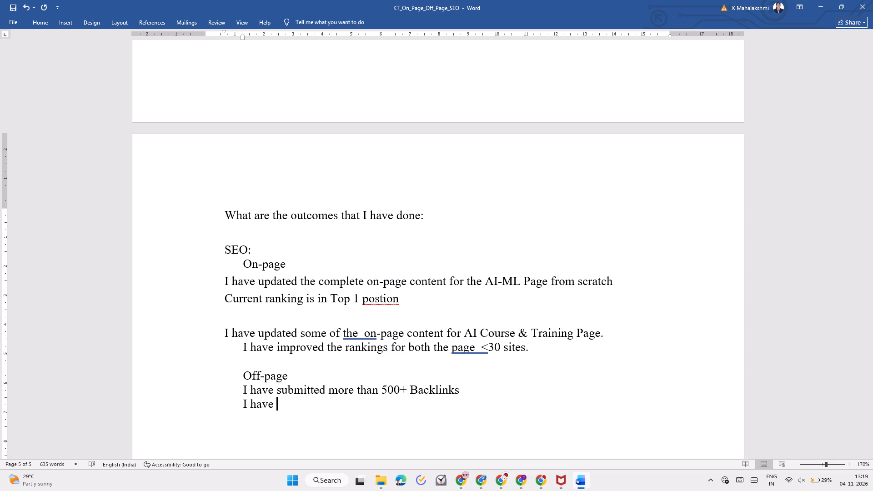
pyautogui.write('got')
pyautogui.press('space')
pyautogui.press('r')
pyautogui.press('e')
pyautogui.press('BackSpace')
pyautogui.press('BackSpace')
pyautogui.write('the page indexed in the')
pyautogui.press('space')
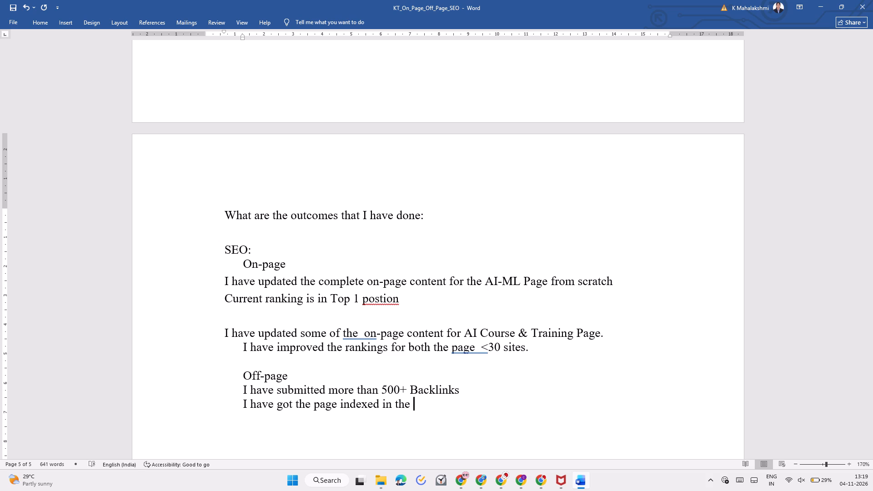
pyautogui.press('BackSpace')
pyautogui.press('BackSpace')
pyautogui.press('BackSpace')
pyautogui.press('BackSpace')
pyautogui.press('BackSpace')
pyautogui.press('BackSpace')
pyautogui.press('BackSpace')
pyautogui.press('BackSpace')
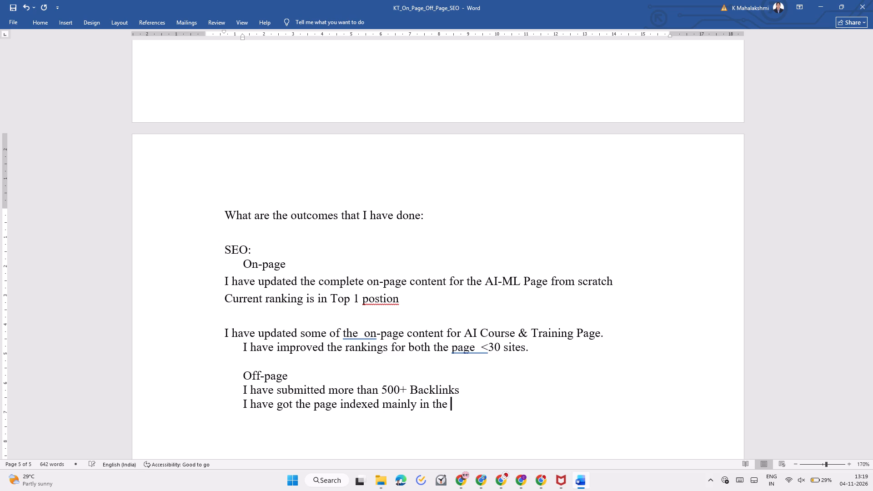
pyautogui.press('s')
pyautogui.press('.')
pyautogui.press('BackSpace')
pyautogui.press('space')
pyautogui.write('and')
pyautogui.press('space')
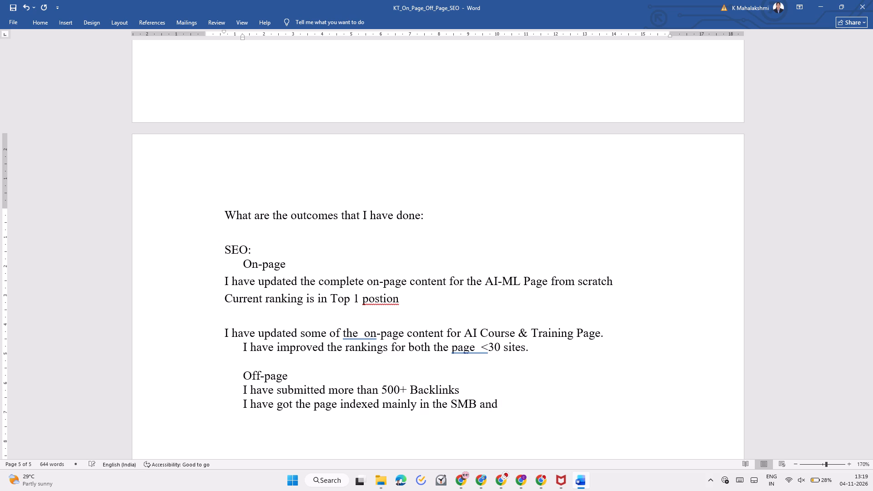
pyautogui.write('ew')
pyautogui.press('space')
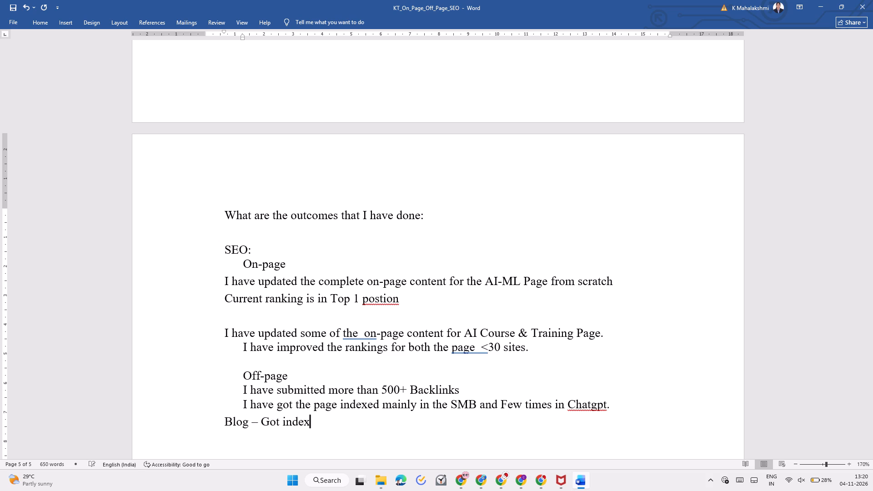
pyautogui.press('d')
# Insert "1 of the blog" before "Got indexed" in the Blog line and change "Got" to lowercase "got".
pyautogui.press('Left')
pyautogui.press('Left')
pyautogui.press('Left')
pyautogui.press('Left')
pyautogui.press('Left')
pyautogui.press('Left')
pyautogui.press('Left')
pyautogui.press('Left')
pyautogui.press('Left')
pyautogui.press('Left')
pyautogui.press('Left')
pyautogui.press('Left')
pyautogui.press('Left')
pyautogui.press('Right')
pyautogui.press('Right')
pyautogui.write('1 of the blog')
pyautogui.press('space')
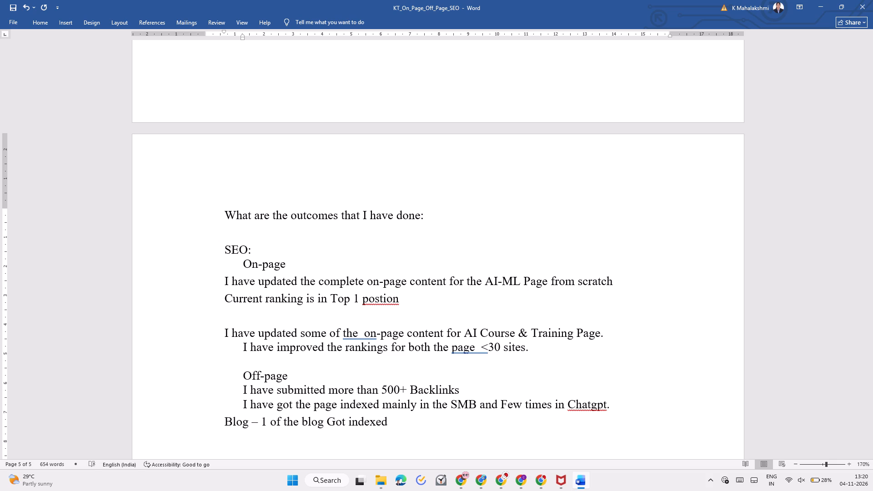
pyautogui.press('Right')
pyautogui.press('BackSpace')
pyautogui.press('g')
# Add the word "within" after "indexed" at the end of the Blog line.
pyautogui.press('Right')
pyautogui.press('Right')
pyautogui.press('Right')
pyautogui.press('Right')
pyautogui.press('Right')
pyautogui.press('Right')
pyautogui.press('Right')
pyautogui.press('Right')
pyautogui.press('Right')
pyautogui.press('Right')
pyautogui.press('Right')
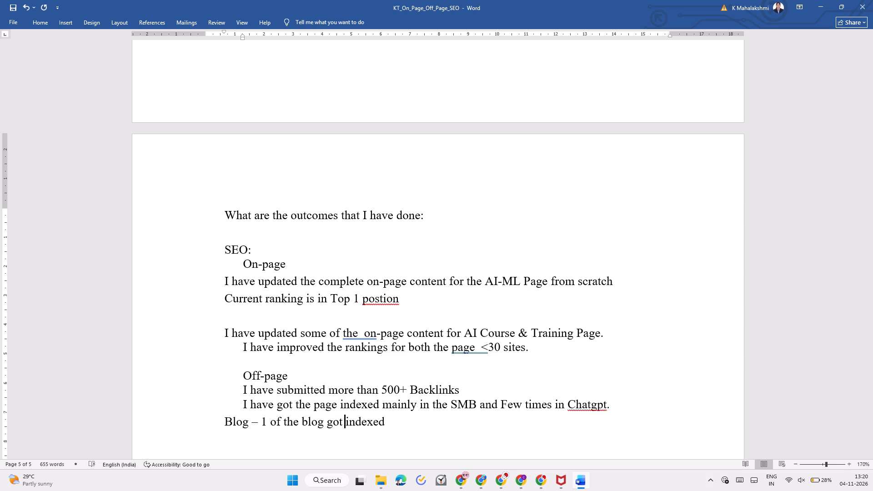
pyautogui.press('space')
pyautogui.press('Left')
pyautogui.press('Left')
pyautogui.press('Left')
pyautogui.press('Right')
pyautogui.press('space')
pyautogui.write('within')
pyautogui.press('space')
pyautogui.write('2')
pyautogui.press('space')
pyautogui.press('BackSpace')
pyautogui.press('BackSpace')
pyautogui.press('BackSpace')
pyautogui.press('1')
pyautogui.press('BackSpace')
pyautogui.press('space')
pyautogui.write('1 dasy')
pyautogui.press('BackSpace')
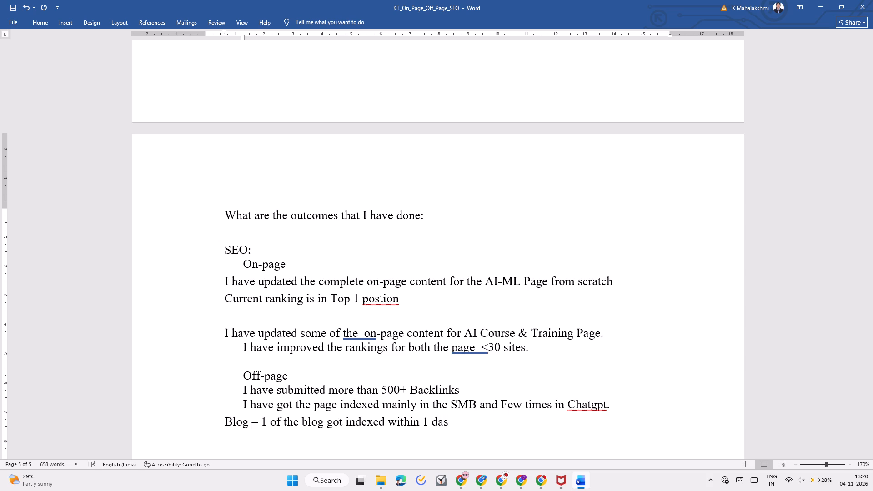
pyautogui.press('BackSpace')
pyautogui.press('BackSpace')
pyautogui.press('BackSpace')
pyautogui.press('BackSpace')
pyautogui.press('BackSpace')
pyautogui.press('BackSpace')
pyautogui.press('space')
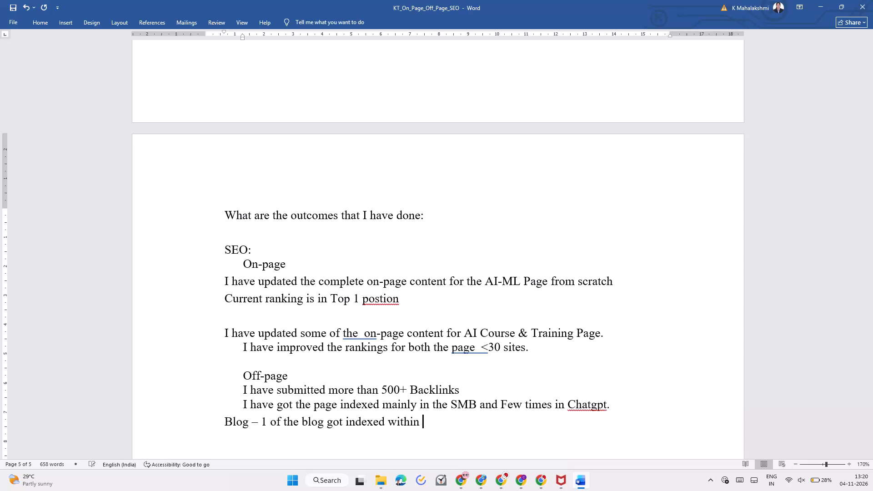
# Complete the Blog line with the timeframe "24 hours" after "within".
pyautogui.write('24 hours')
# Add the line "2-3 got indexed under 2 days." below the Blog line, indented to align with its text.
pyautogui.hotkey('shift', 'Return')
pyautogui.press('space')
pyautogui.press('space')
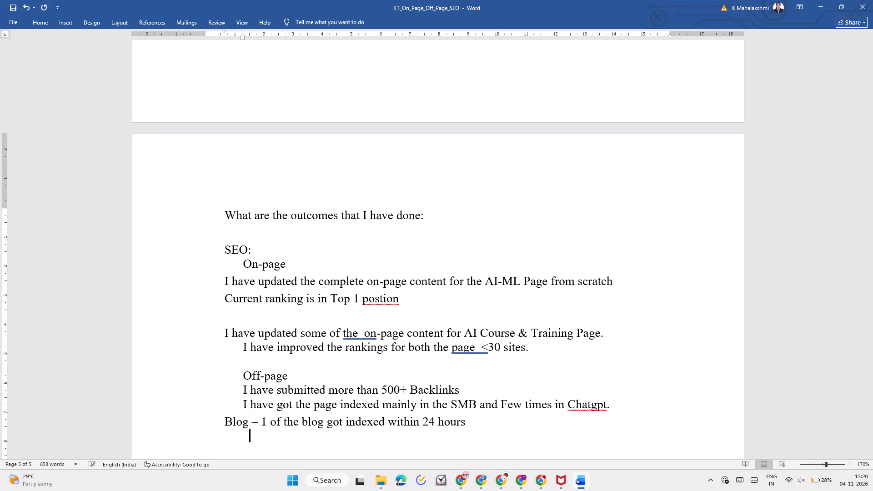
pyautogui.press('space')
pyautogui.press('BackSpace')
pyautogui.press('space')
pyautogui.press('space')
pyautogui.write('fe')
pyautogui.press('BackSpace')
pyautogui.press('BackSpace')
pyautogui.write('2-3 got indexed')
pyautogui.press('space')
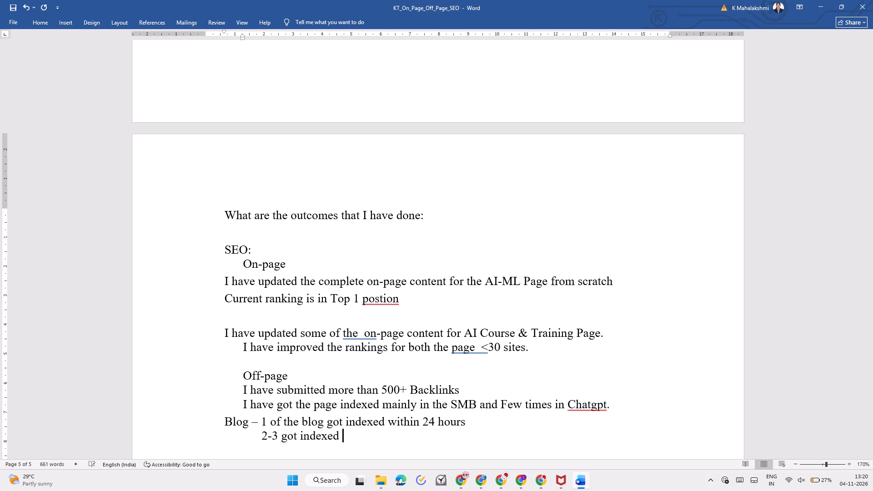
pyautogui.write('under 2 days')
pyautogui.press('space')
pyautogui.press('BackSpace')
pyautogui.press('.')
# Add three line breaks after the "2-3 got indexed under 2 days." line.
pyautogui.hotkey('shift', 'Return')
pyautogui.hotkey('shift', 'Return')
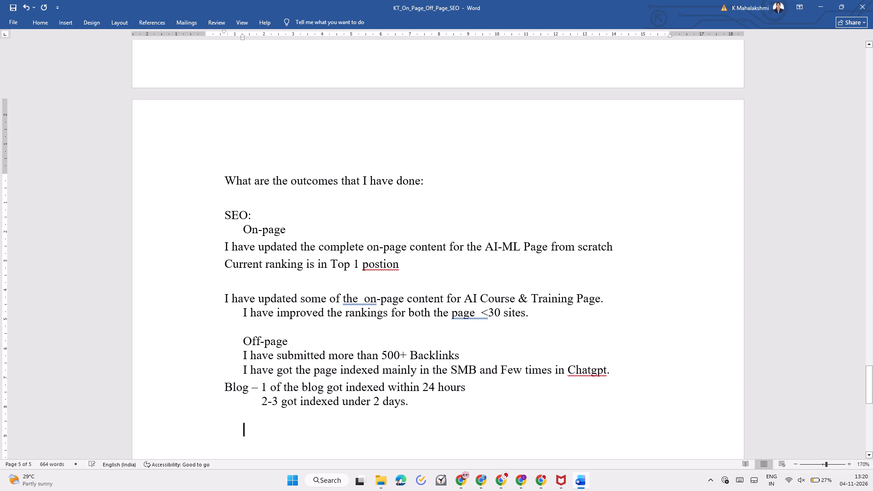
pyautogui.press('BackSpace')
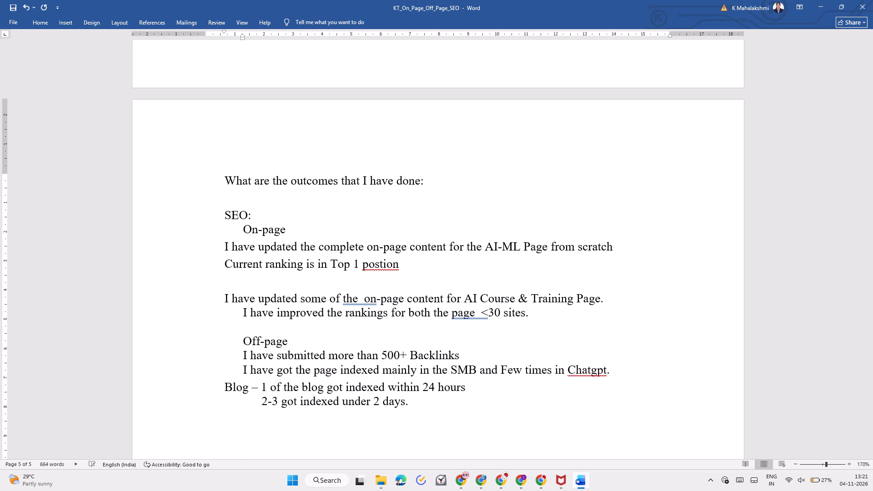
pyautogui.hotkey('shift', 'Return')
pyautogui.hotkey('shift', 'Return')
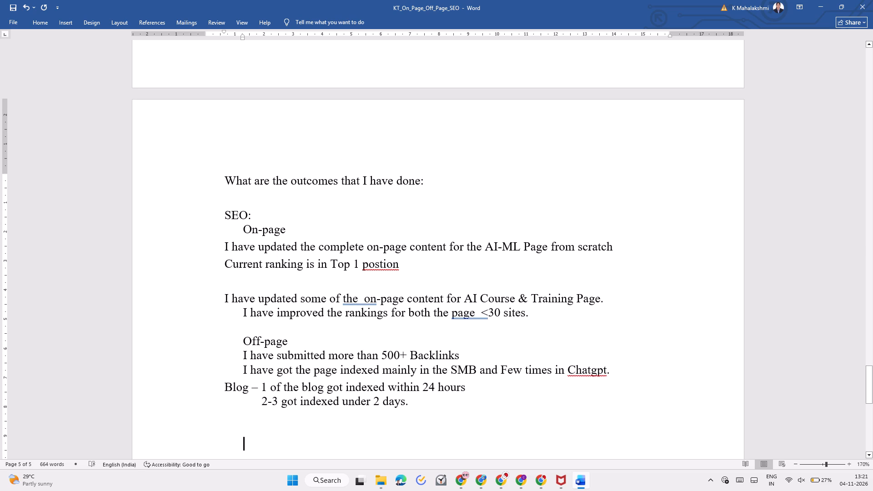
# Select the whole outcomes section, from "What are the outcomes that I have done:" through "2-3 got indexed under 2 days.".
pyautogui.click(381, 266)
pyautogui.scroll(1, 253, 246)
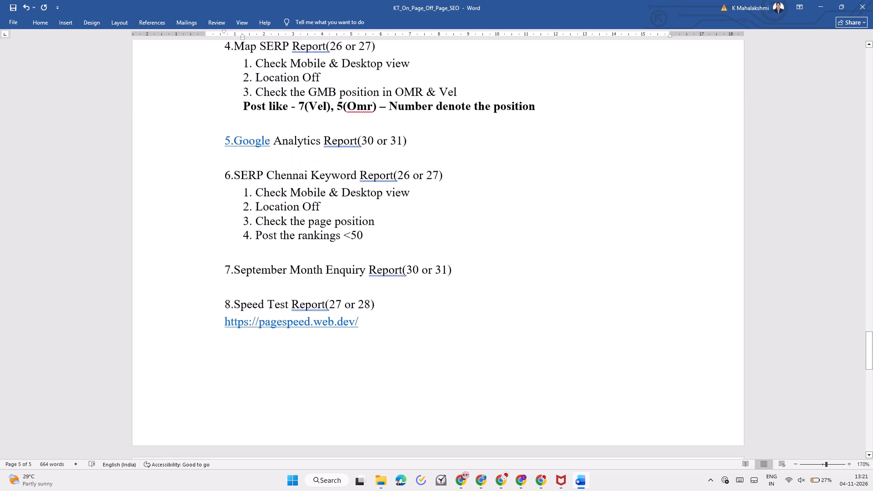
pyautogui.scroll(-2, 253, 246)
pyautogui.scroll(1, 253, 246)
pyautogui.scroll(-1, 253, 246)
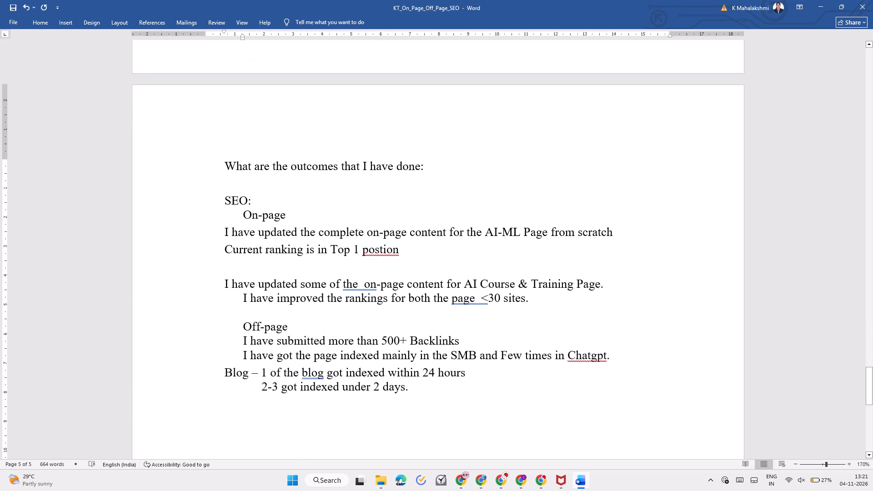
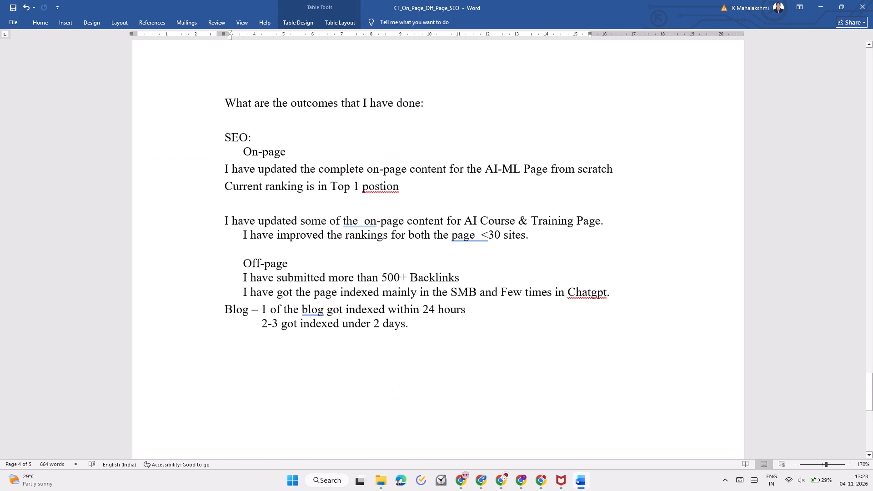
pyautogui.click(270, 210)
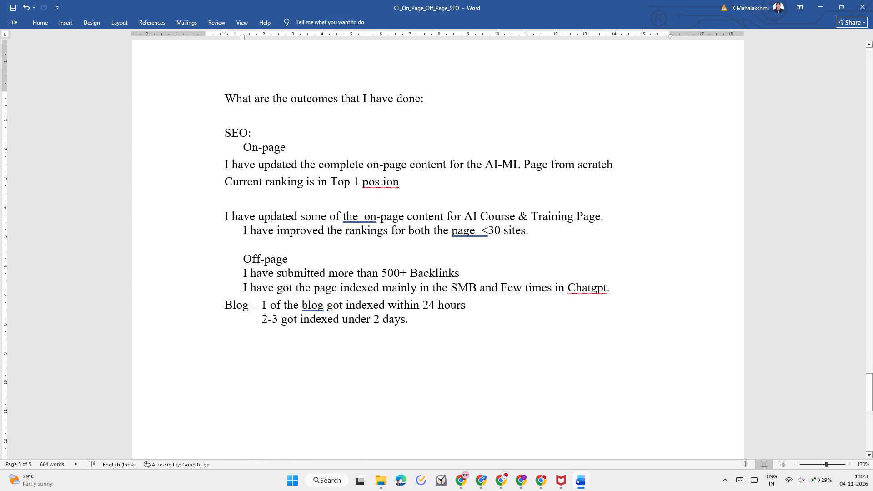
pyautogui.moveTo(244, 148); pyautogui.dragTo(278, 183)
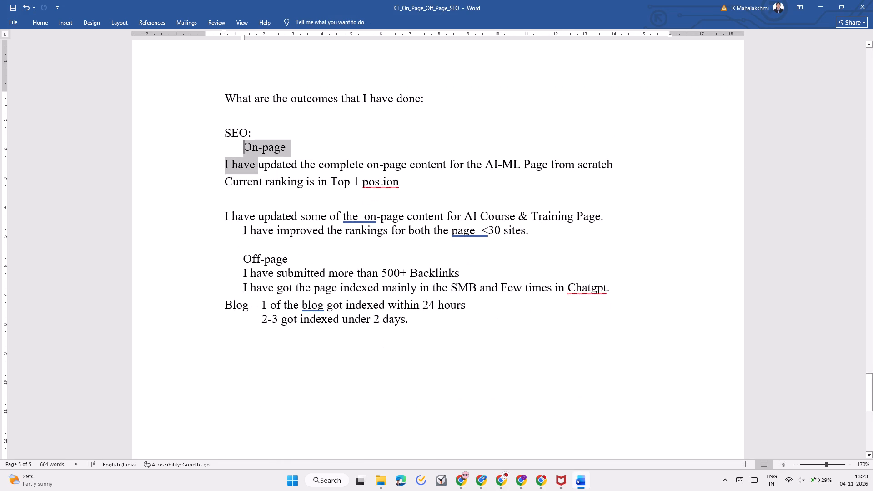
pyautogui.moveTo(278, 183); pyautogui.dragTo(409, 331)
pyautogui.press('BackSpace')
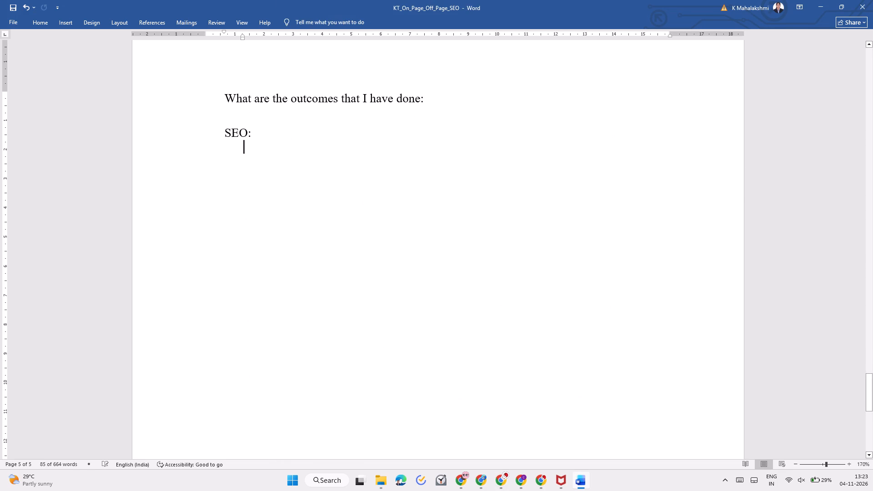
pyautogui.press('BackSpace')
pyautogui.press('BackSpace')
pyautogui.press('BackSpace')
pyautogui.press('BackSpace')
pyautogui.press('BackSpace')
pyautogui.press('BackSpace')
pyautogui.press('BackSpace')
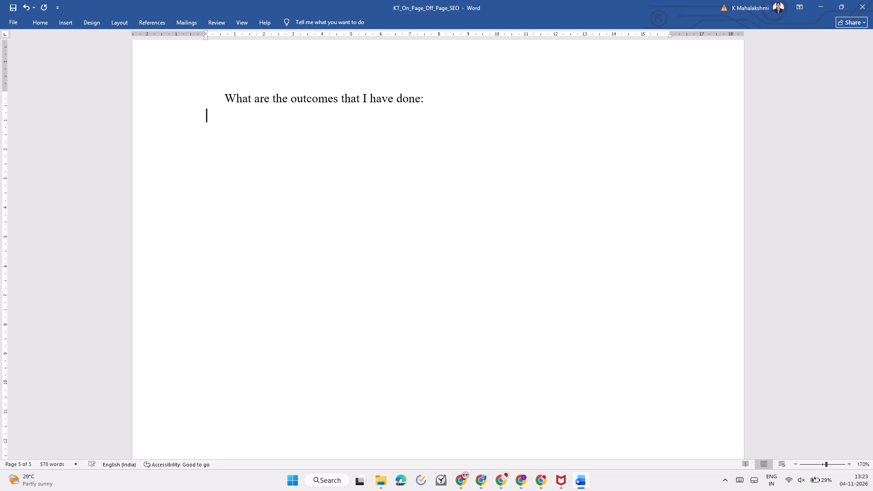
pyautogui.press('BackSpace')
# Paste the copied SEO achievements content on a new line below "What are the outcomes that I have done:".
pyautogui.scroll(1, 409, 331)
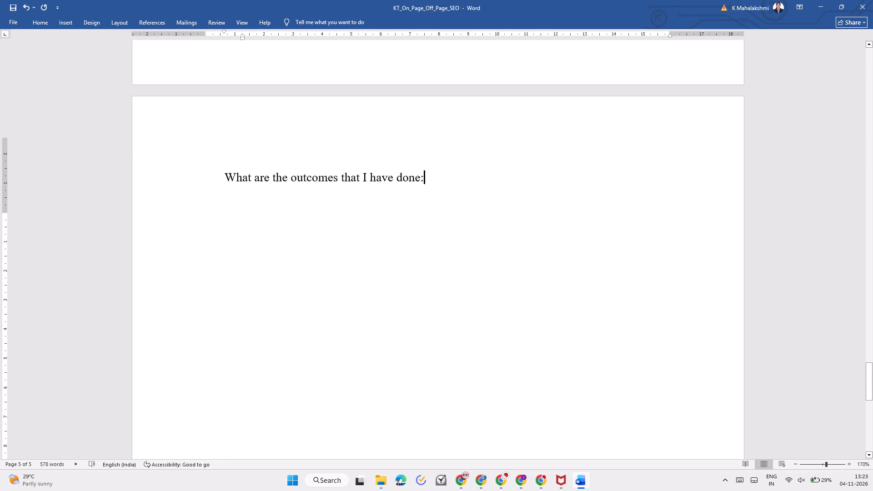
pyautogui.scroll(1, 409, 331)
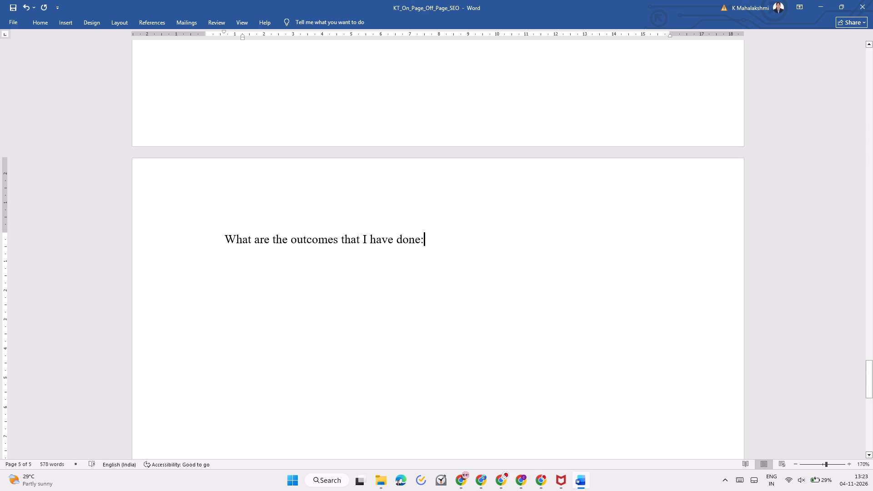
pyautogui.press('Return')
pyautogui.hotkey('ctrl', 'v')
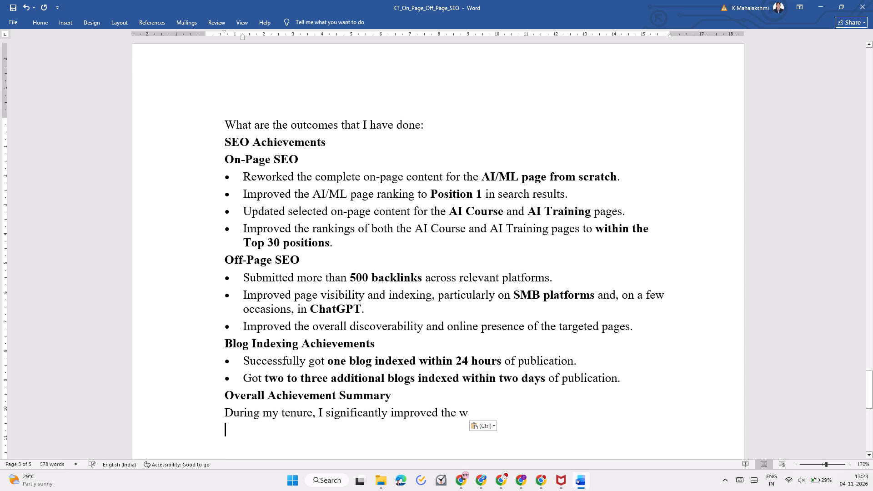
# Delete the line "What are the outcomes that I have done:" above the SEO Achievements heading.
pyautogui.scroll(1, 393, 317)
pyautogui.moveTo(431, 170); pyautogui.dragTo(227, 164)
pyautogui.press('BackSpace')
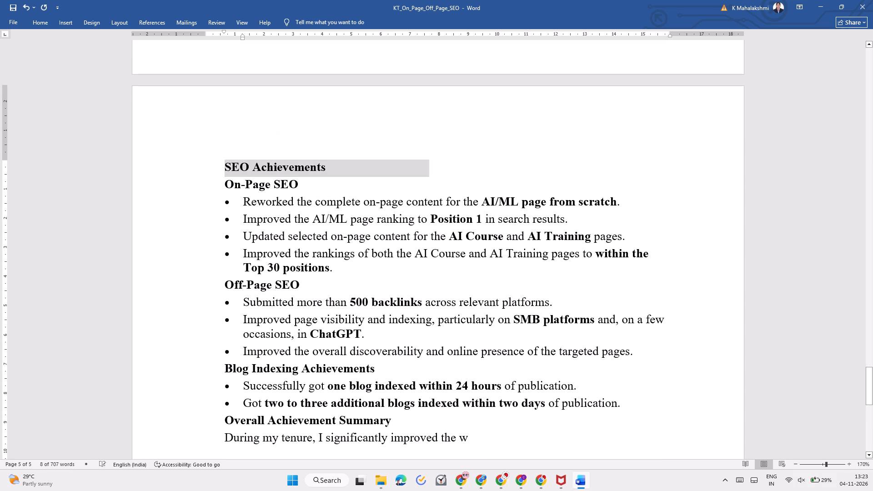
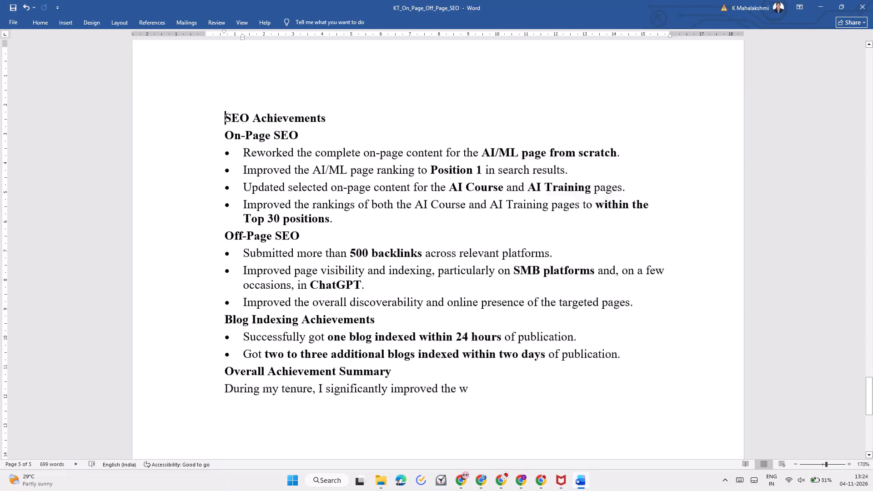
# Delete the Overall Achievement Summary heading and the incomplete sentence beneath it.
pyautogui.moveTo(472, 320); pyautogui.dragTo(465, 320)
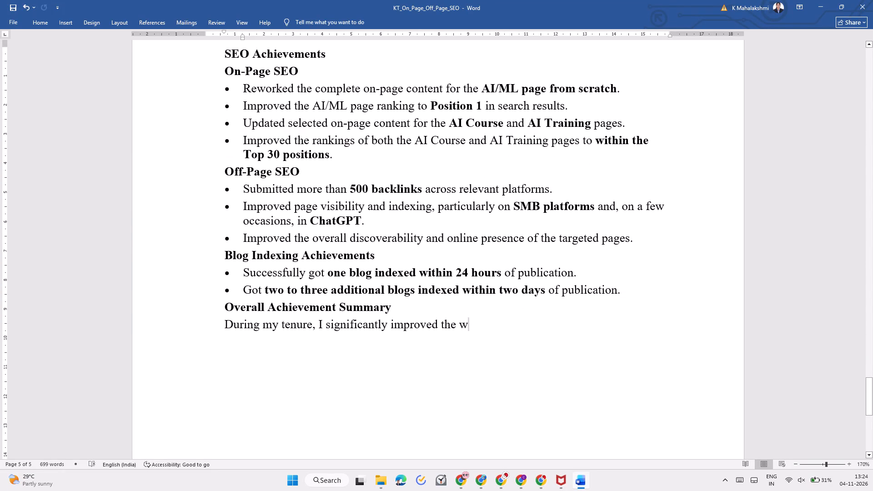
pyautogui.moveTo(465, 320); pyautogui.dragTo(212, 309)
pyautogui.press('BackSpace')
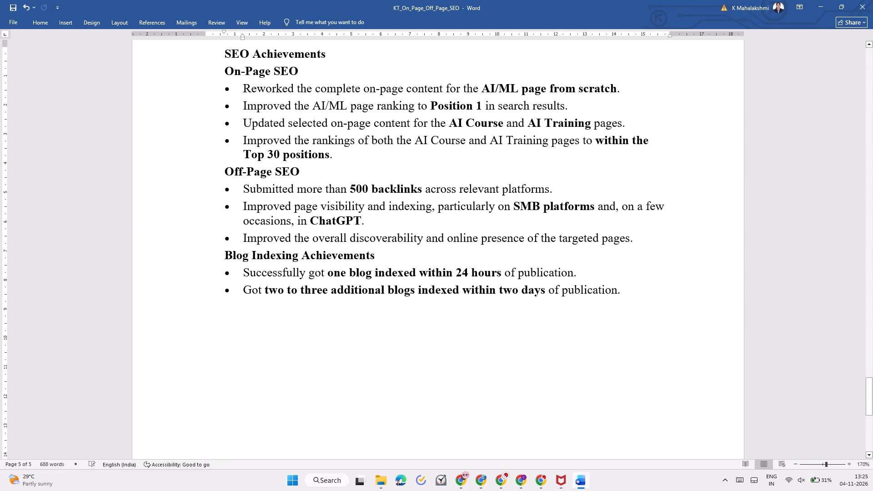
# Insert a blank line between the SEO Achievements heading and the On-Page SEO heading.
pyautogui.scroll(2, 267, 302)
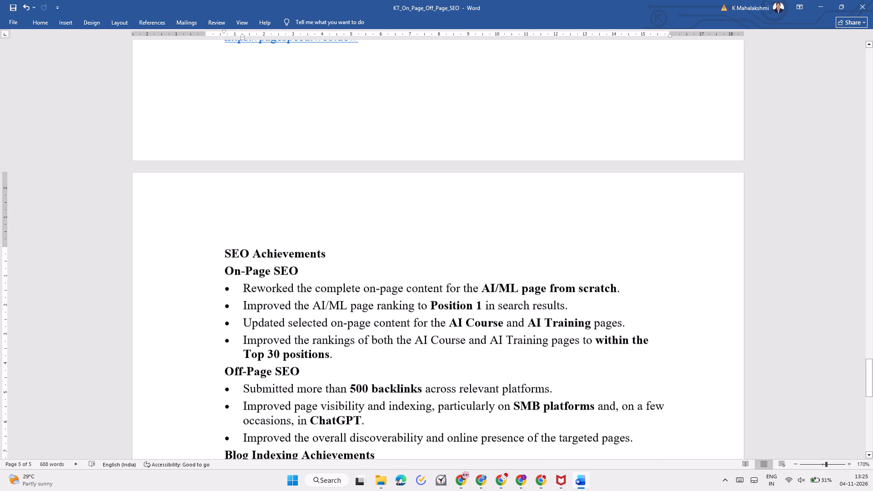
pyautogui.click(323, 258)
pyautogui.click(336, 255)
pyautogui.press('Return')
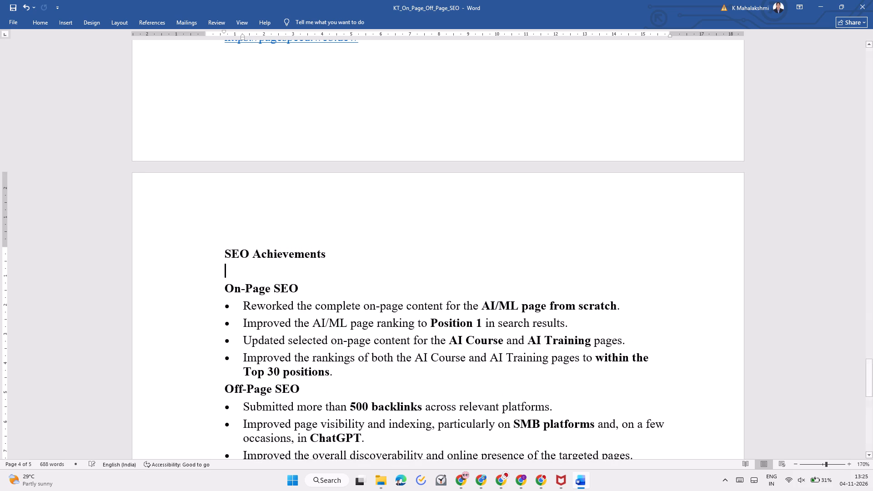
# Add an unbulleted blank line after the last On-Page SEO bullet, separating it from the Off-Page SEO heading.
pyautogui.click(292, 315)
pyautogui.click(288, 341)
pyautogui.click(326, 390)
pyautogui.click(335, 376)
pyautogui.press('Return')
pyautogui.press('BackSpace')
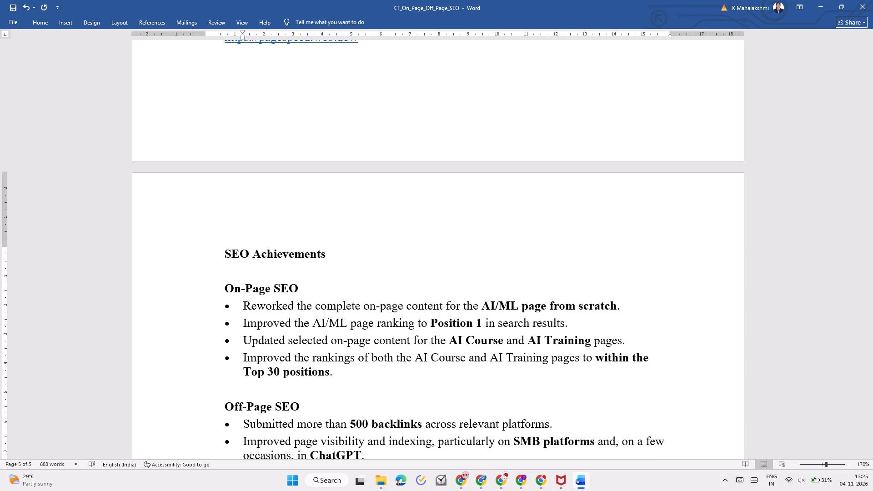
# Add an unbulleted blank line after the last Off-Page SEO bullet, separating it from the Blog Indexing Achievements heading.
pyautogui.scroll(-1, 335, 376)
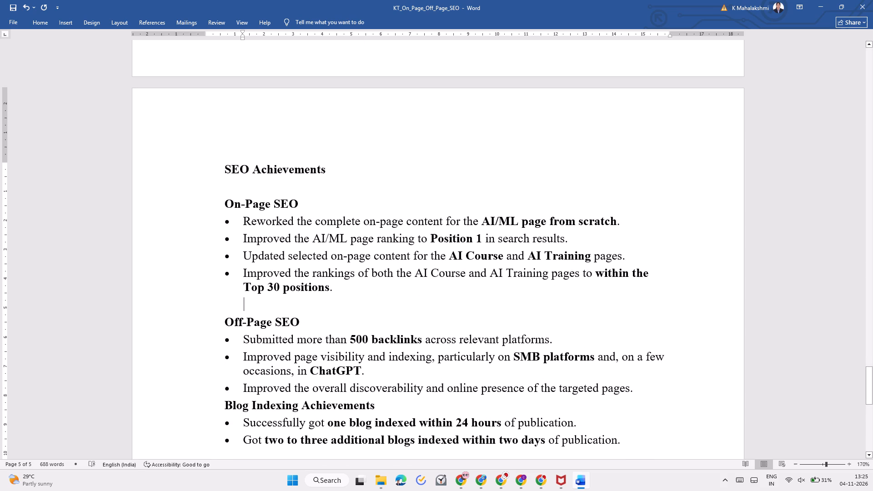
pyautogui.click(644, 398)
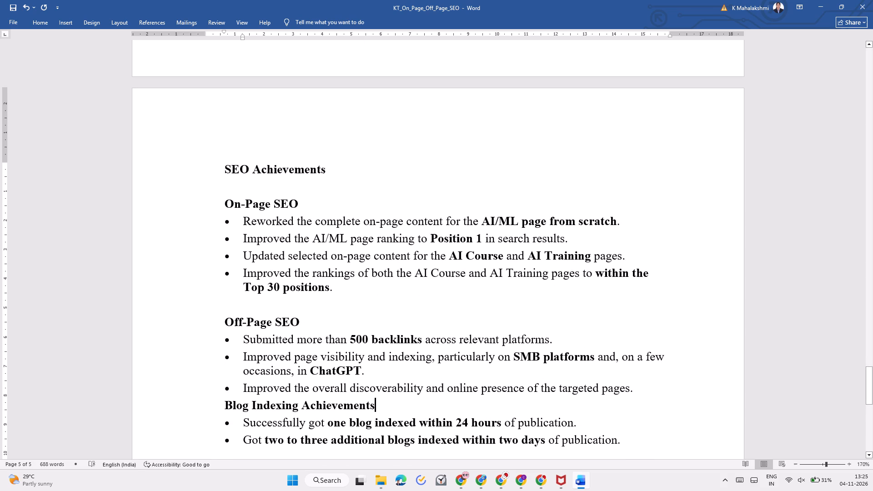
pyautogui.click(641, 391)
pyautogui.press('Return')
pyautogui.press('BackSpace')
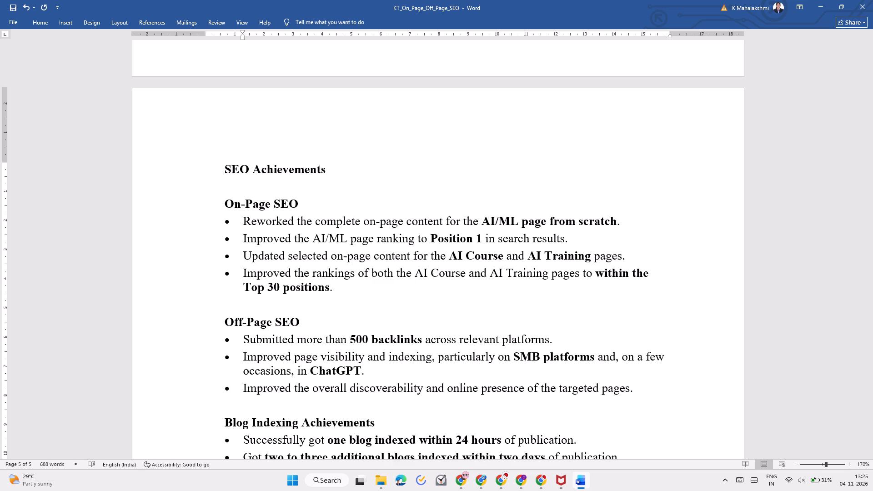
pyautogui.scroll(-1, 641, 391)
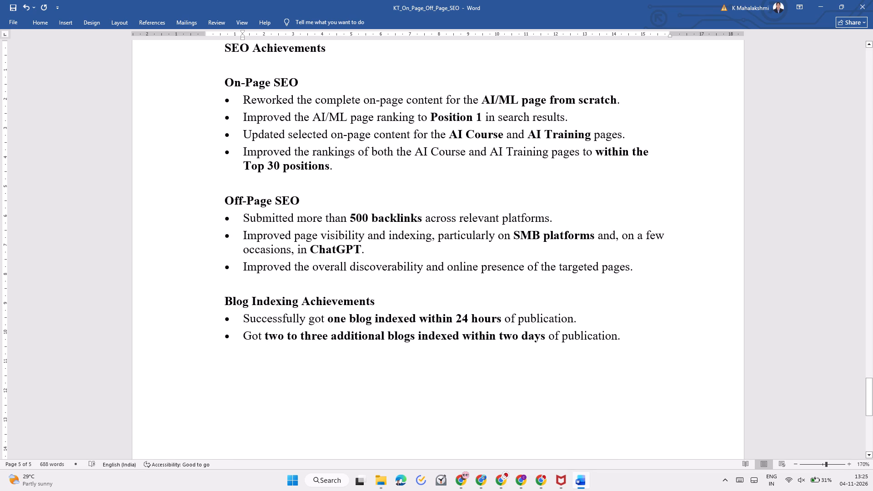
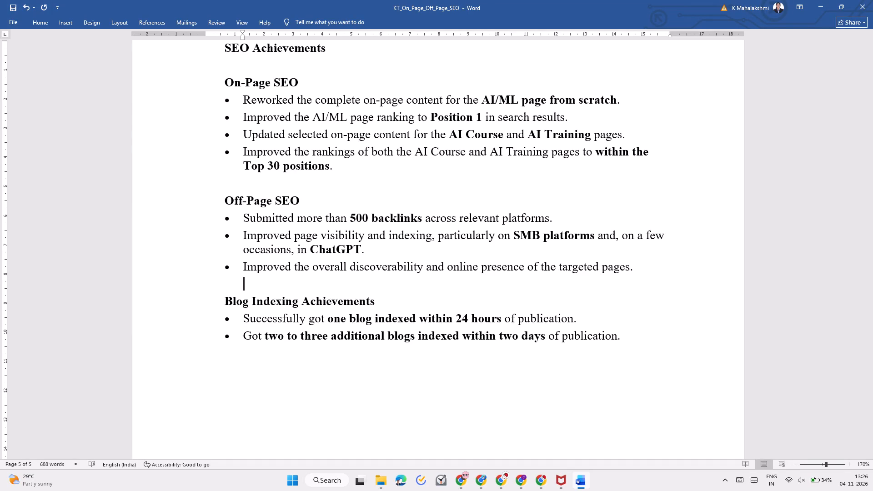
# Copy the whole 4.0 report section, from its heading through the pagespeed.web.dev link under the Speed Test Report.
pyautogui.scroll(2, 600, 279)
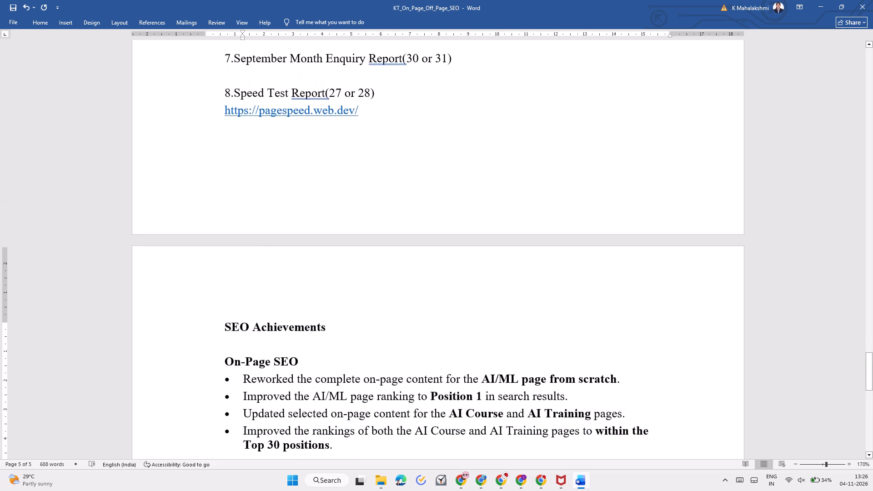
pyautogui.scroll(3, 600, 279)
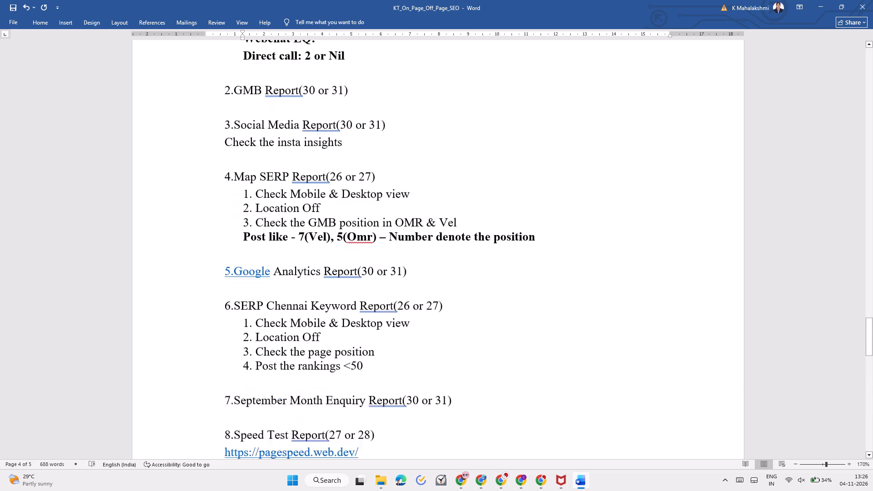
pyautogui.scroll(2, 600, 279)
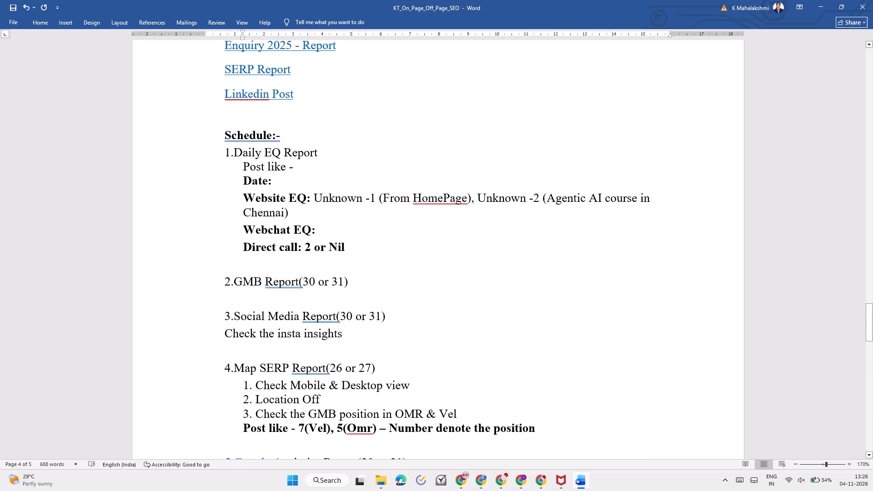
pyautogui.scroll(1, 217, 144)
pyautogui.scroll(-1, 240, 225)
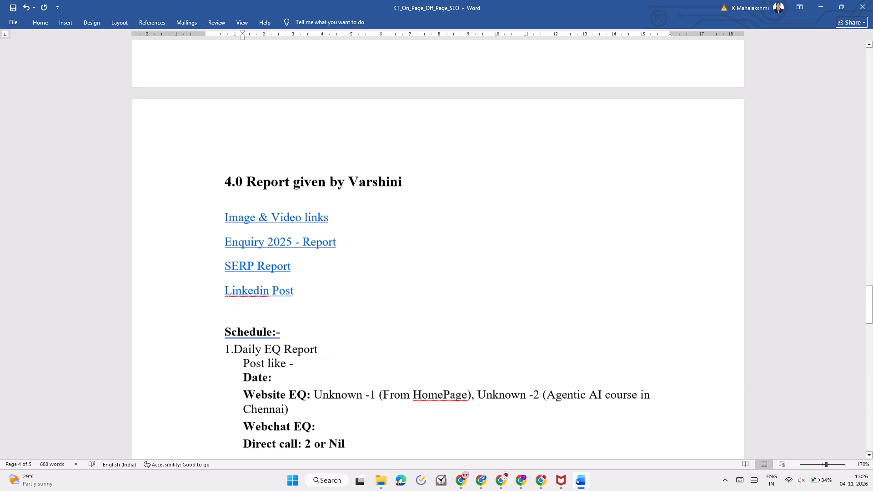
pyautogui.moveTo(221, 177); pyautogui.dragTo(326, 440)
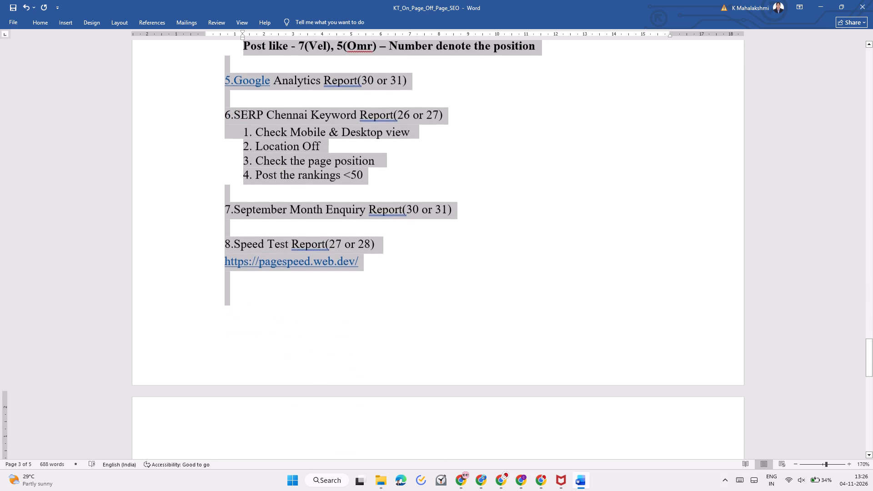
pyautogui.moveTo(326, 440); pyautogui.dragTo(369, 262)
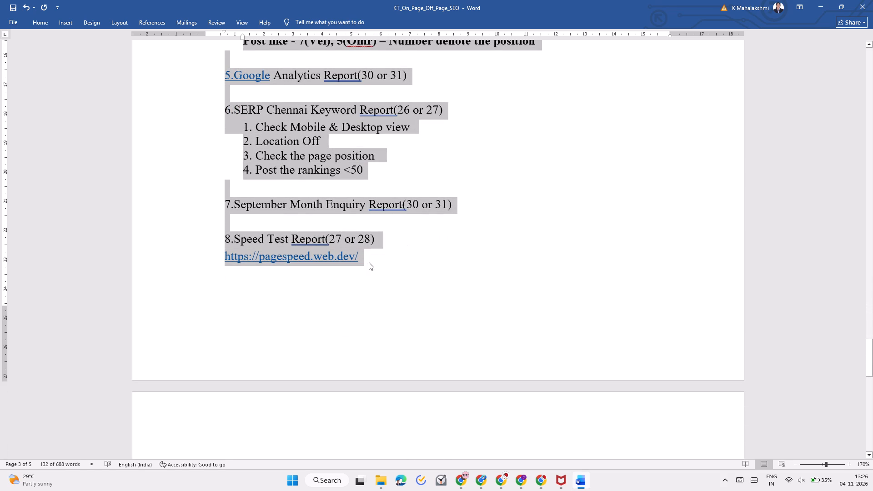
pyautogui.hotkey('ctrl', 'c')
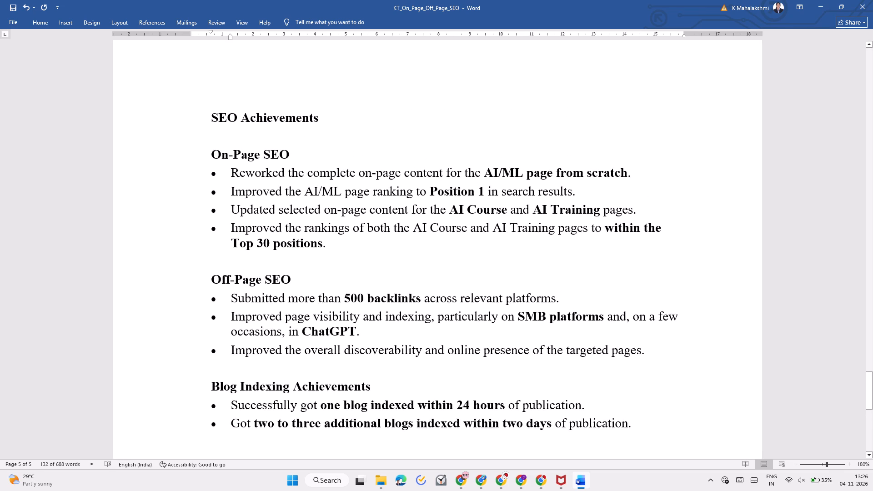
pyautogui.click(341, 313)
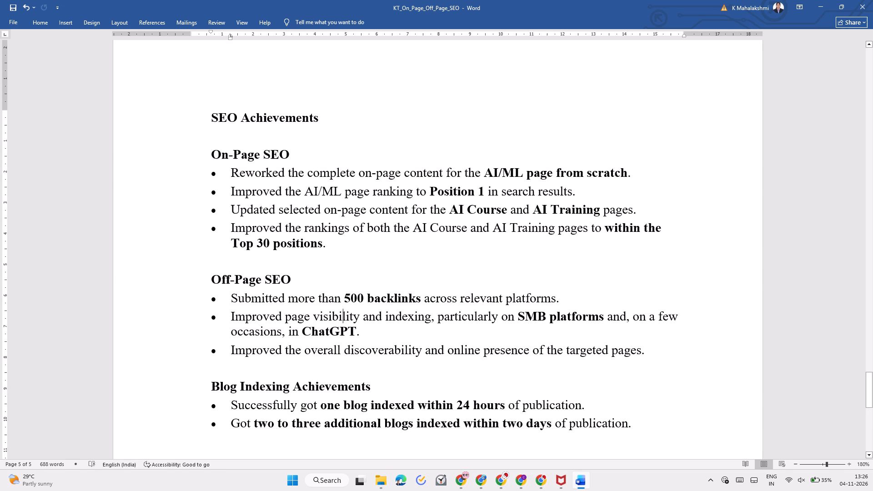
pyautogui.click(352, 351)
pyautogui.click(353, 370)
pyautogui.click(379, 385)
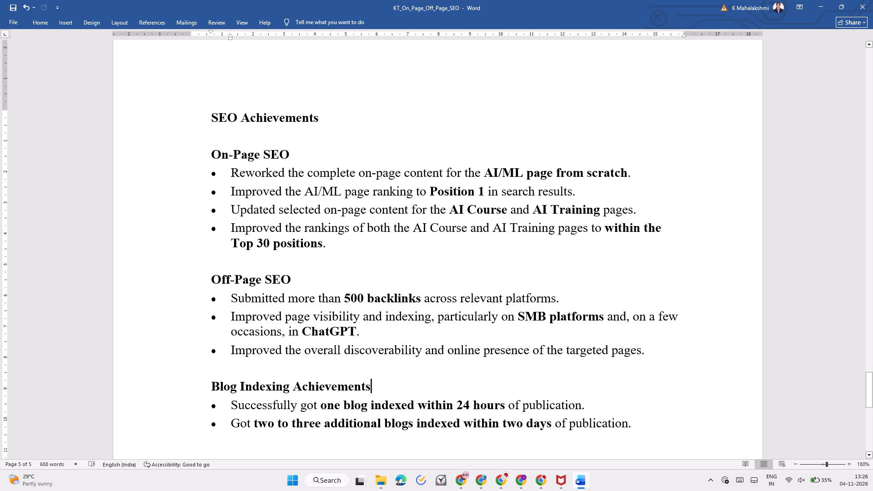
pyautogui.click(413, 436)
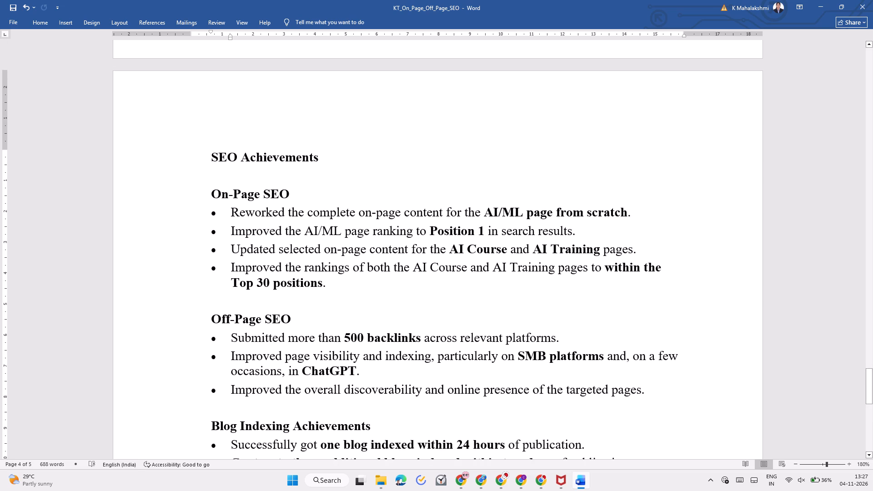
# Add a bullet below the AI/ML page ranking bullet under On-Page SEO, beginning "By on-month of Backlinks I got the".
pyautogui.click(581, 234)
pyautogui.press('Return')
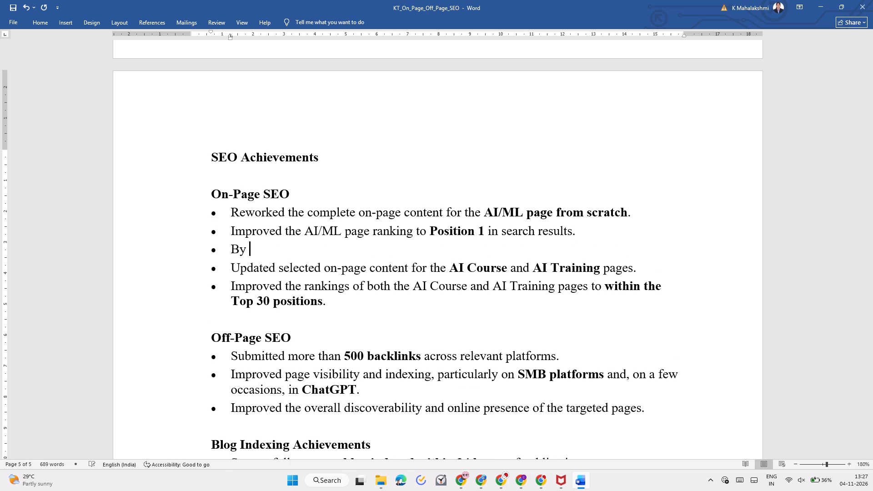
pyautogui.write('n-month of')
pyautogui.press('space')
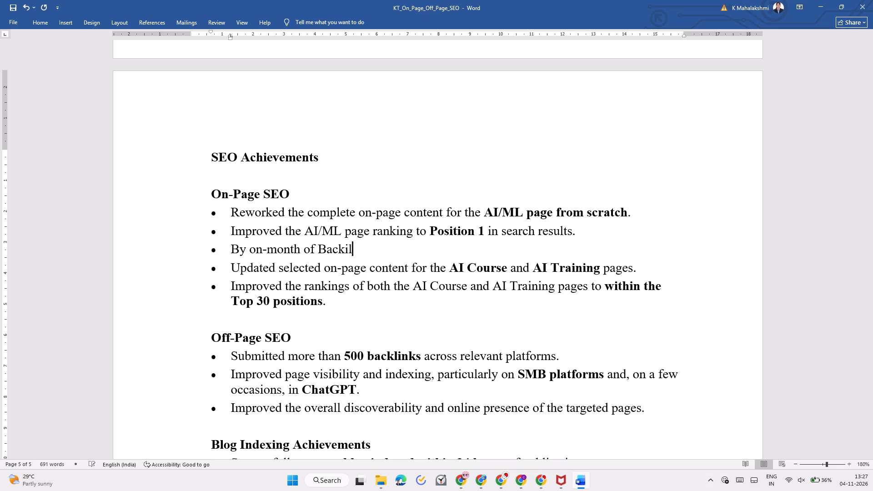
pyautogui.press('BackSpace')
pyautogui.press('BackSpace')
pyautogui.press('BackSpace')
pyautogui.press('BackSpace')
pyautogui.press('BackSpace')
pyautogui.press('BackSpace')
pyautogui.press('BackSpace')
pyautogui.write('links')
pyautogui.press('space')
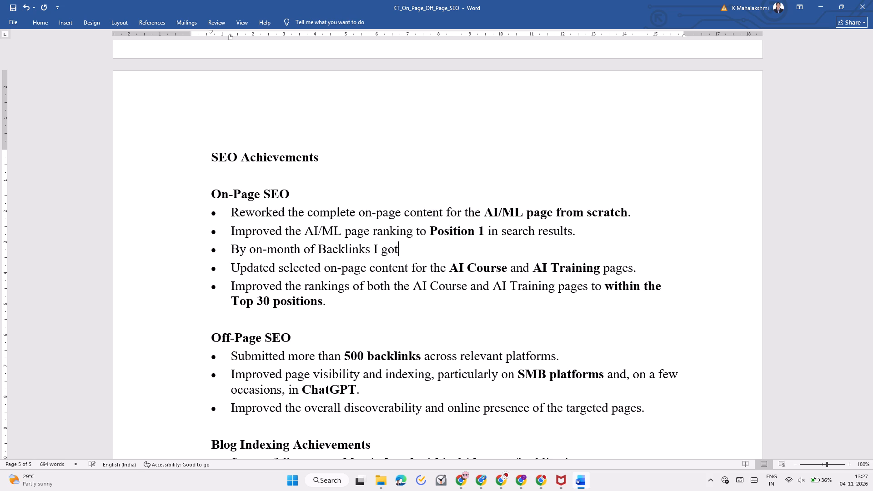
pyautogui.press('space')
pyautogui.write('the')
pyautogui.press('space')
# Complete the new On-Page SEO bullet with "AI Training pages to Position 1.", reusing the bold wording from the neighbouring bullets.
pyautogui.moveTo(535, 270); pyautogui.dragTo(574, 273)
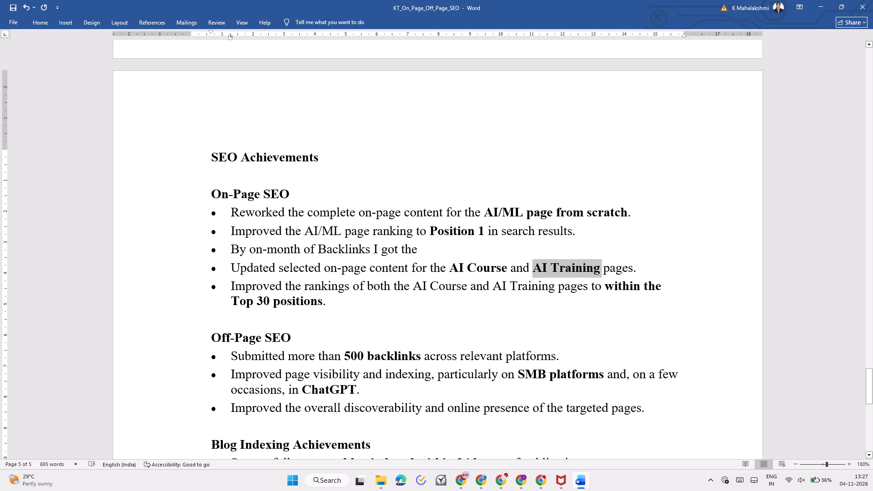
pyautogui.moveTo(574, 273); pyautogui.dragTo(630, 270)
pyautogui.hotkey('ctrl', 'c')
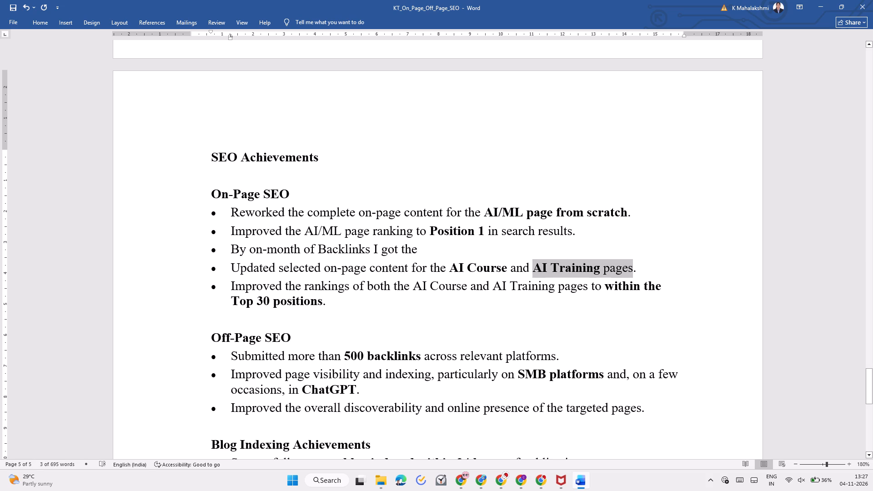
pyautogui.click(492, 244)
pyautogui.hotkey('ctrl', 'v')
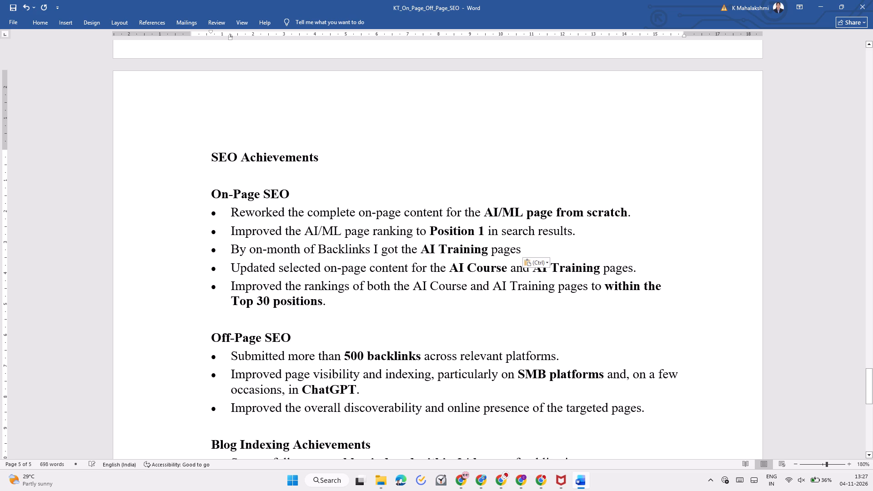
pyautogui.press('space')
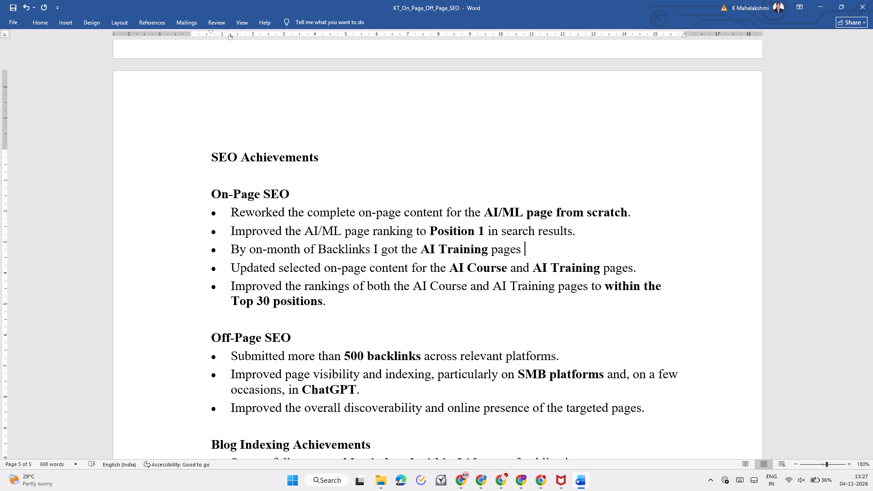
pyautogui.write('to')
pyautogui.press('space')
pyautogui.moveTo(486, 233); pyautogui.dragTo(447, 230)
pyautogui.hotkey('ctrl', 'c')
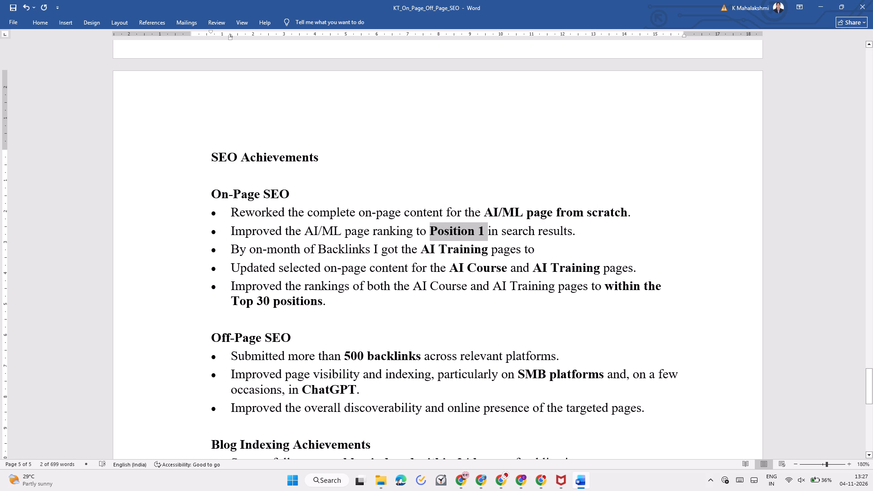
pyautogui.click(542, 248)
pyautogui.hotkey('ctrl', 'v')
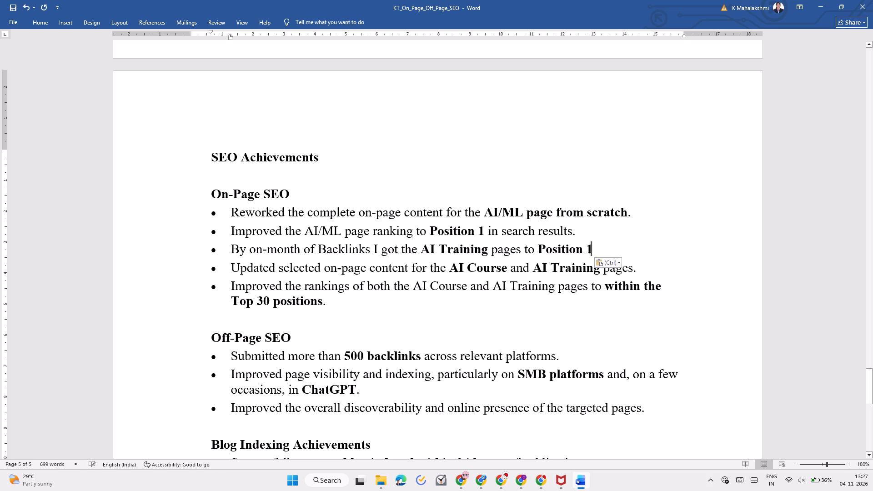
pyautogui.press('.')
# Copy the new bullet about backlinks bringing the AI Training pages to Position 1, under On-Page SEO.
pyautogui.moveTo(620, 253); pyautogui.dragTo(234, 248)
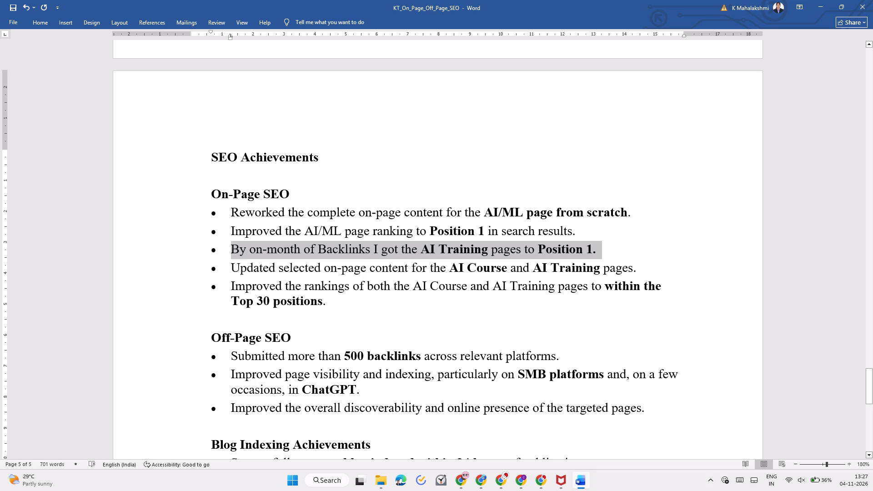